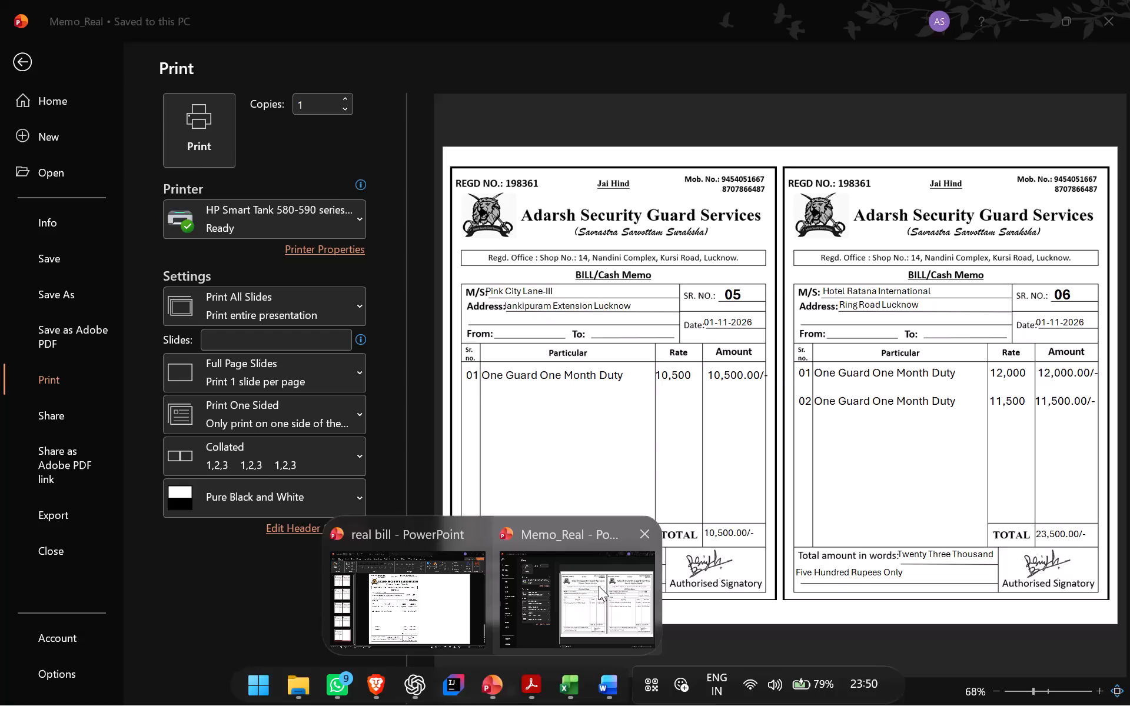
Switch to the Memo_Real presentation in PowerPoint, which is open at its print preview.
click(599, 586)
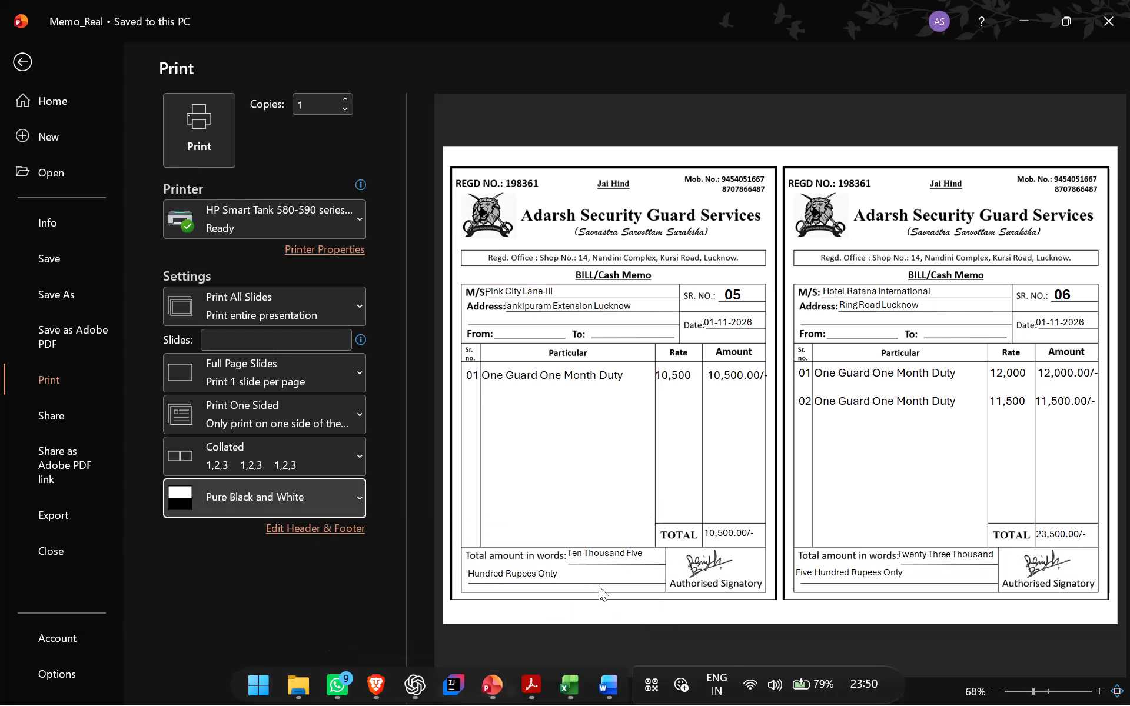
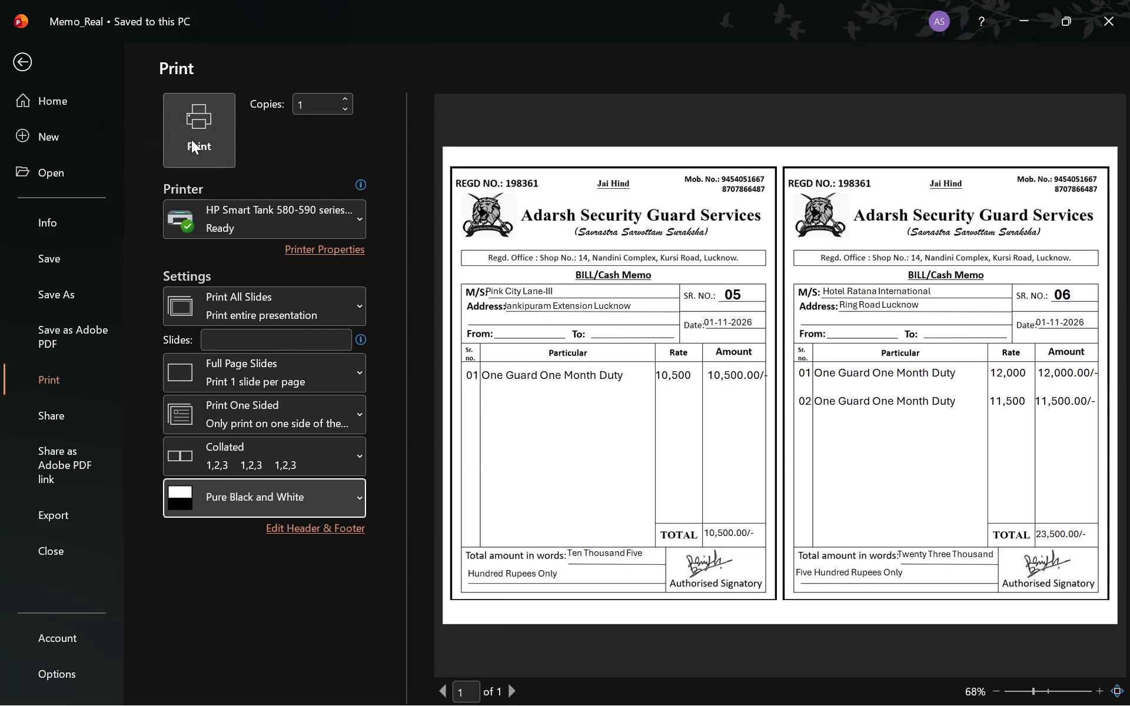
Review the HP Smart Tank 580-590 printer properties and accept them as they are.
click(297, 243)
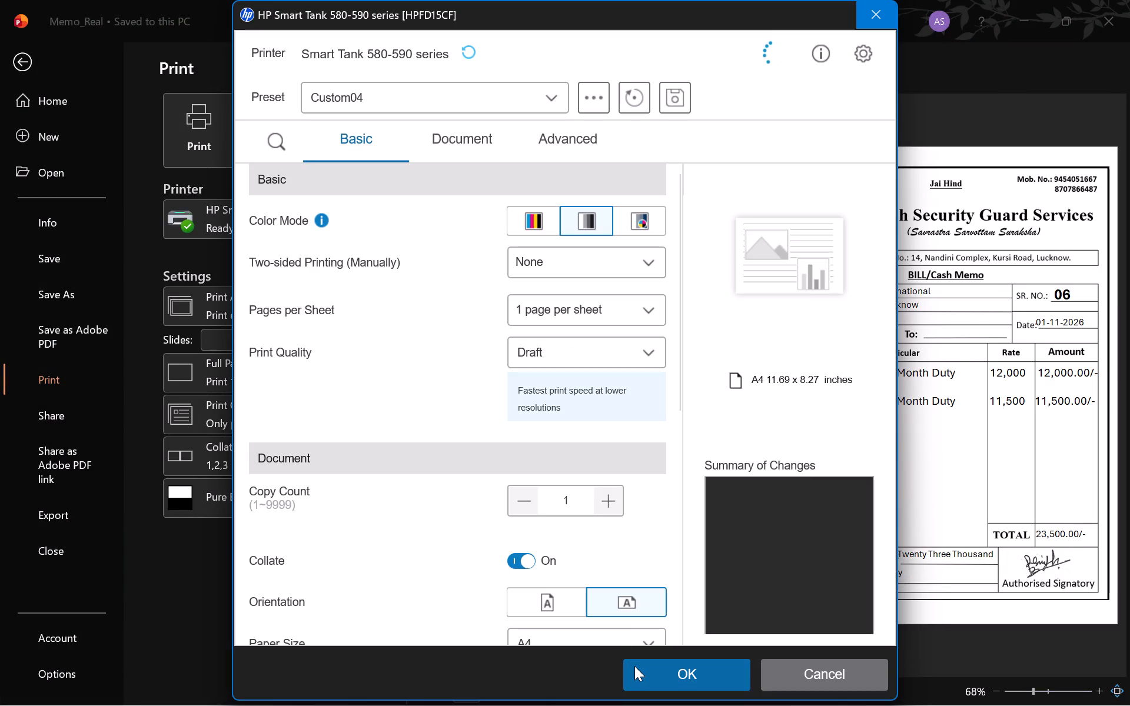
click(634, 666)
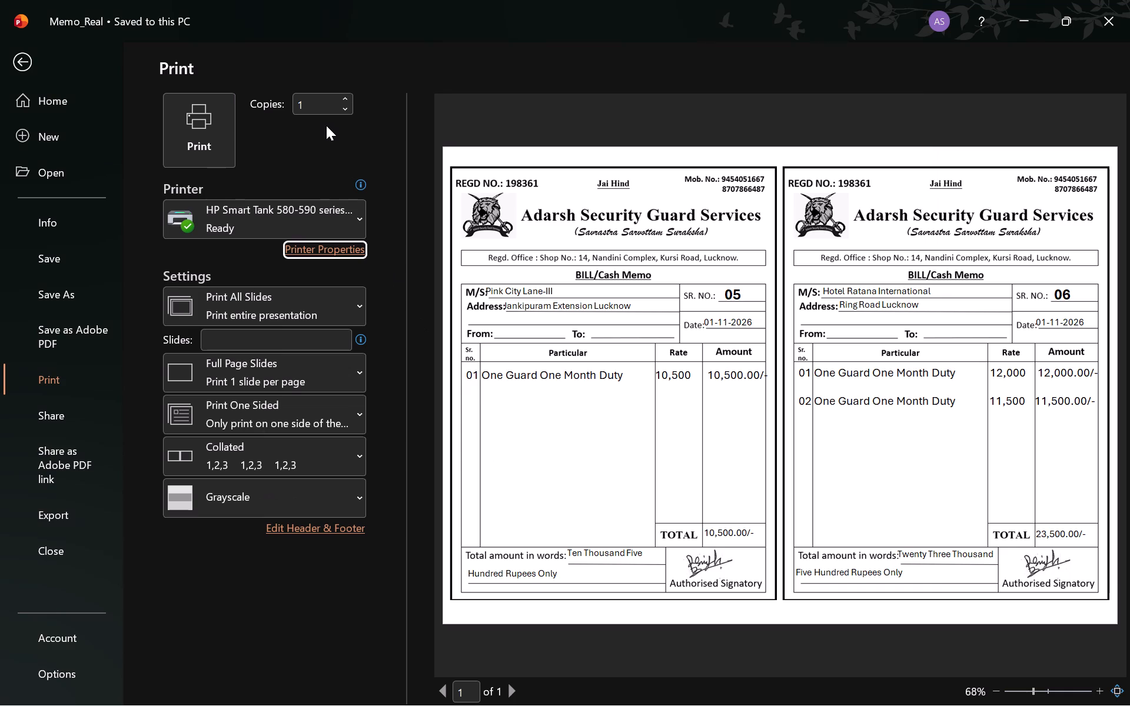
Set the print colour mode to Pure Black and White and print the cash memo slide.
click(313, 508)
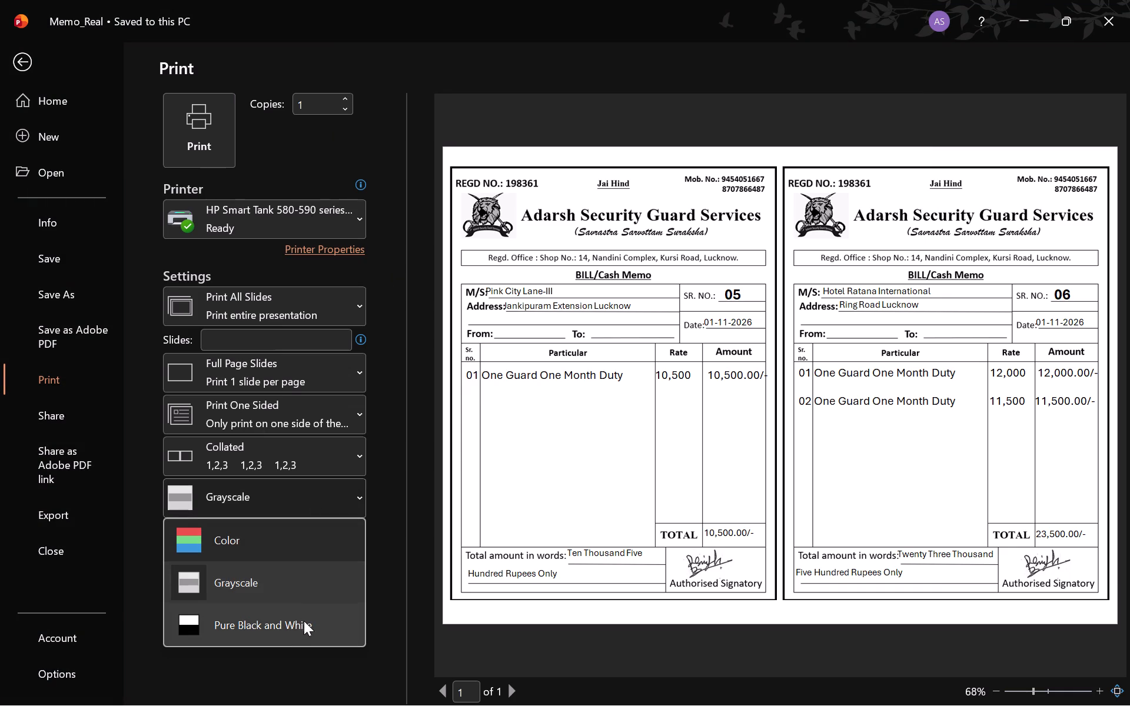
click(303, 628)
click(208, 154)
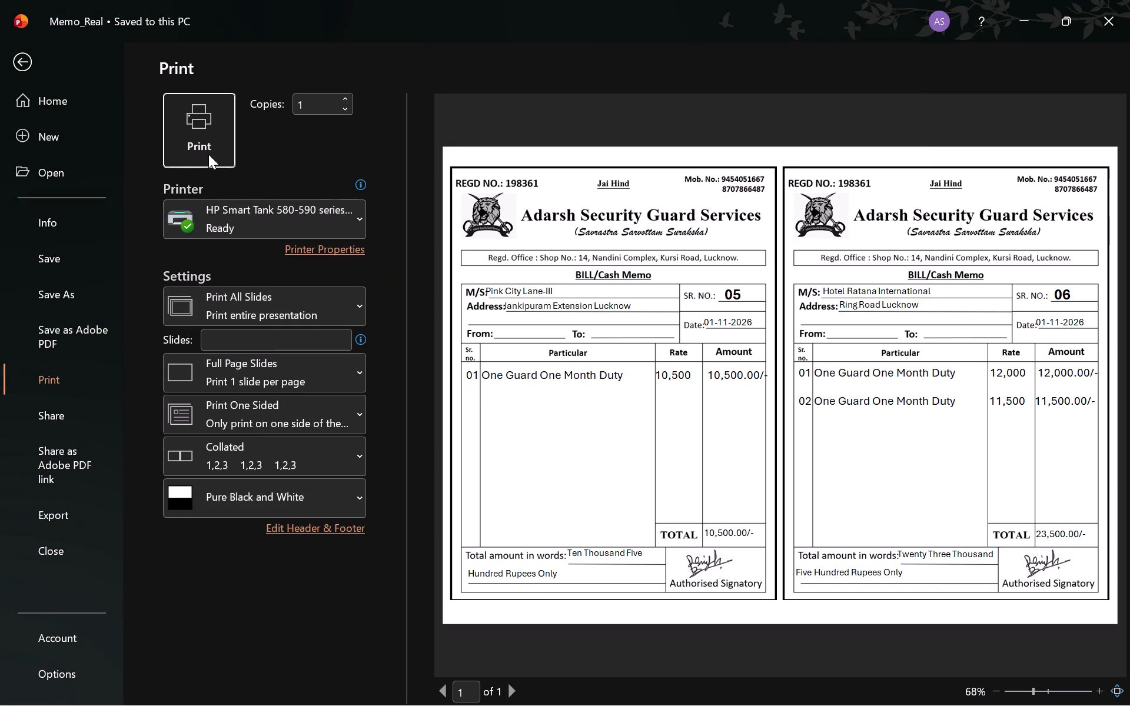
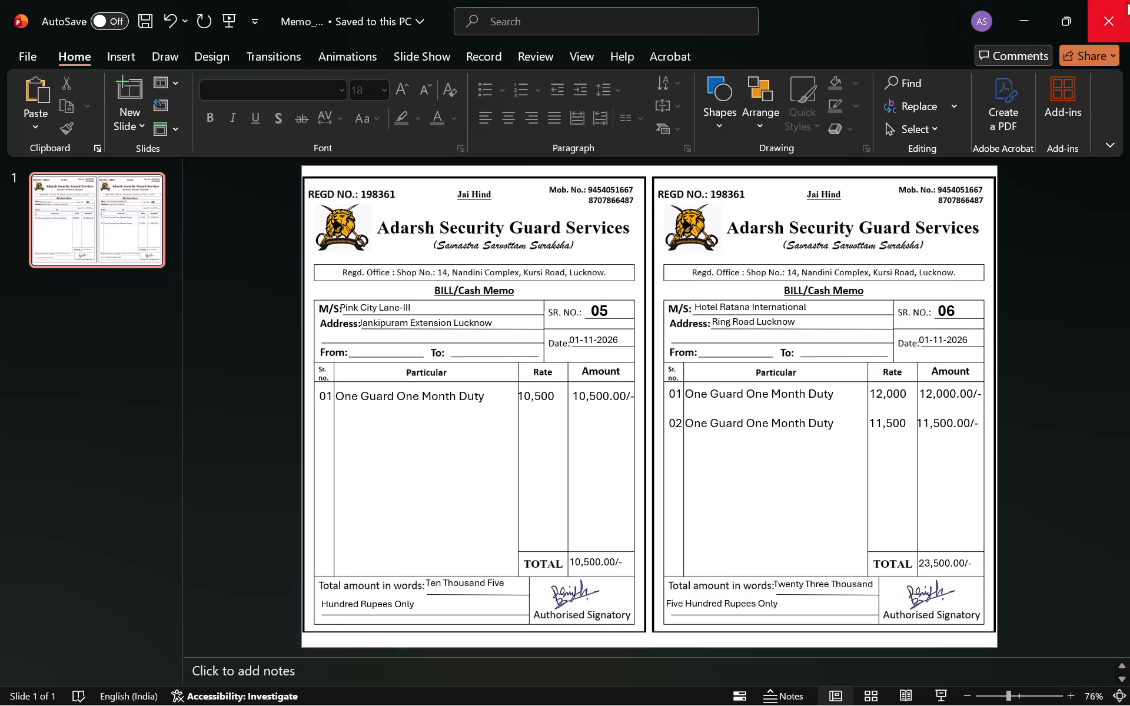
Minimise the presentation, then close Gangotri_realll.pdf and all the remaining open PDFs in Adobe Acrobat.
click(1026, 8)
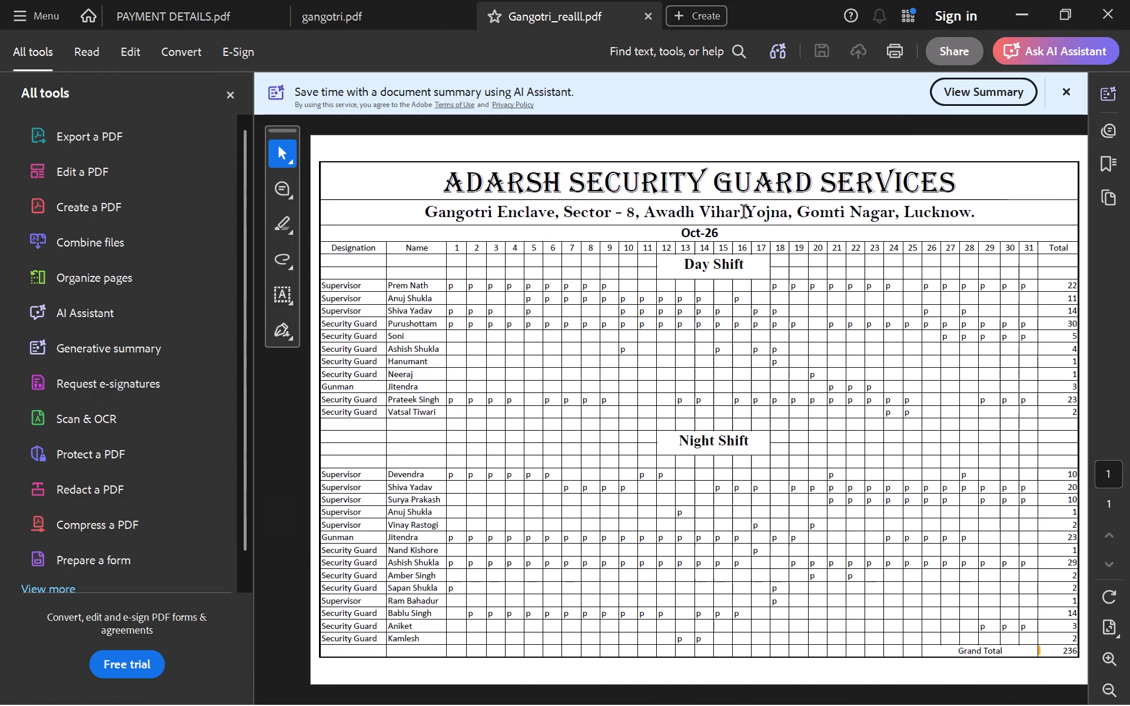
click(1129, 0)
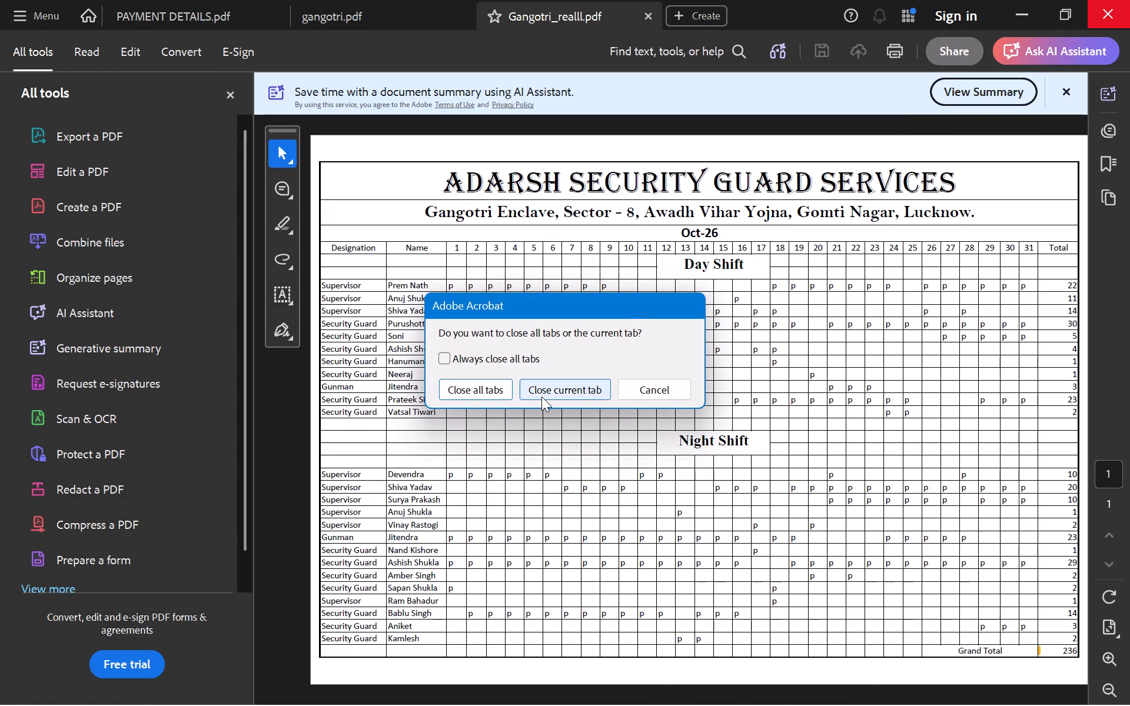
click(541, 397)
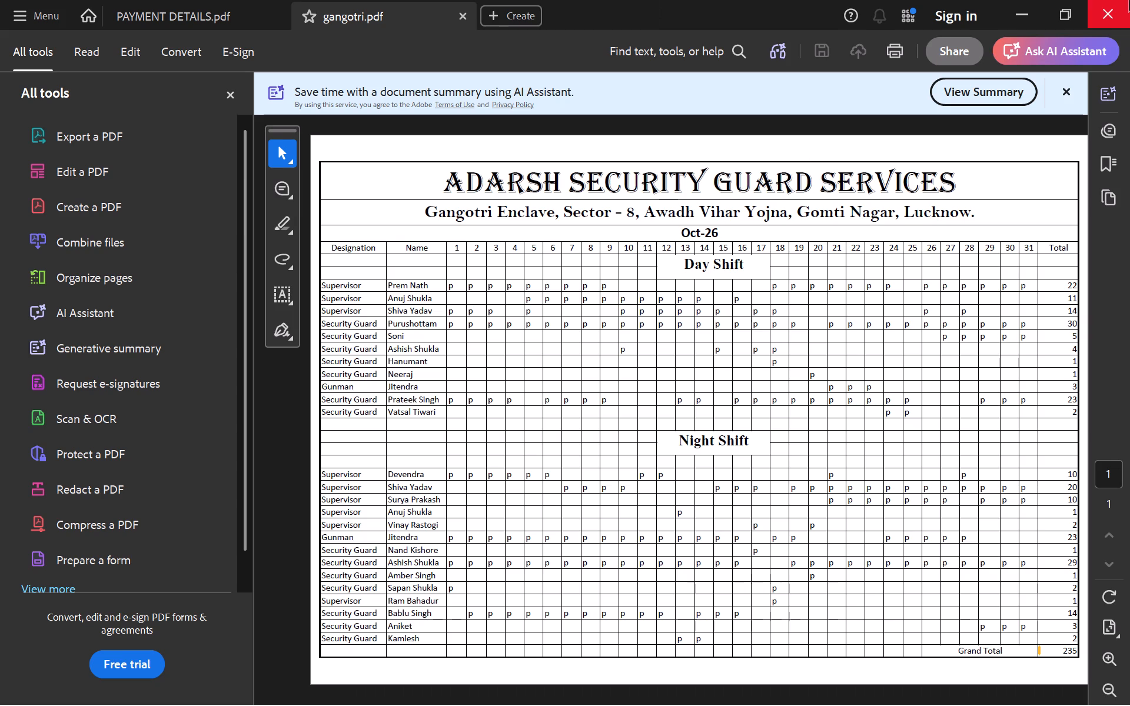
click(1129, 0)
click(499, 383)
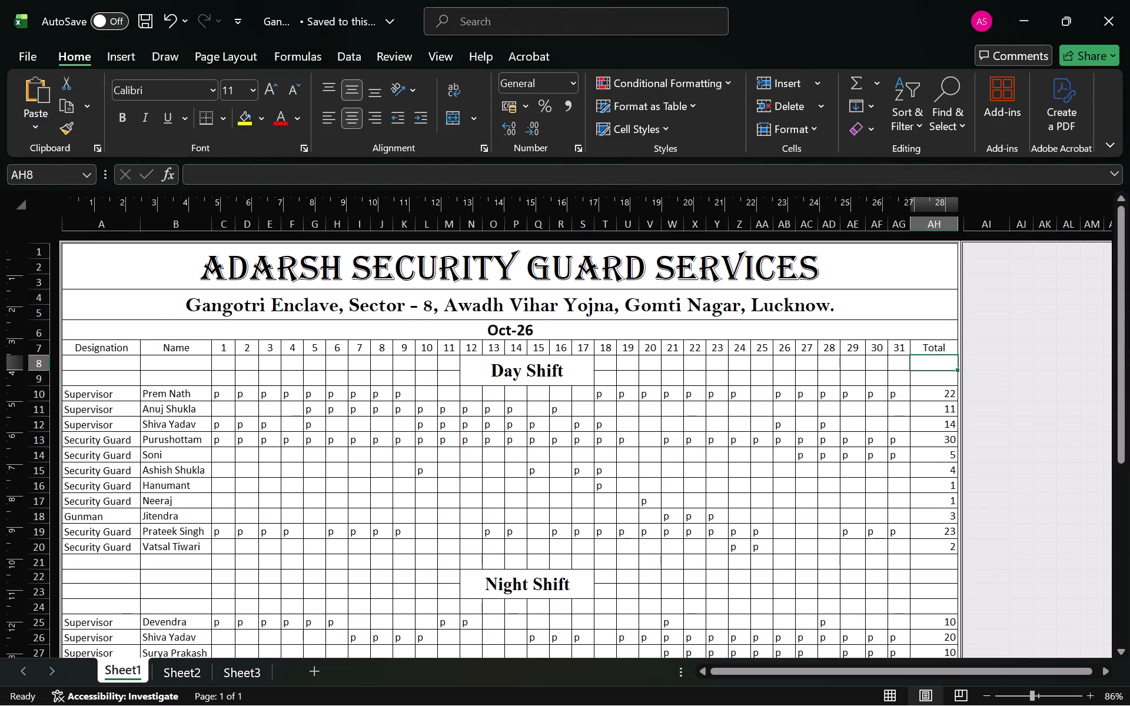
Close the Gangotri attendance workbook in Excel, saving its changes.
click(1129, 2)
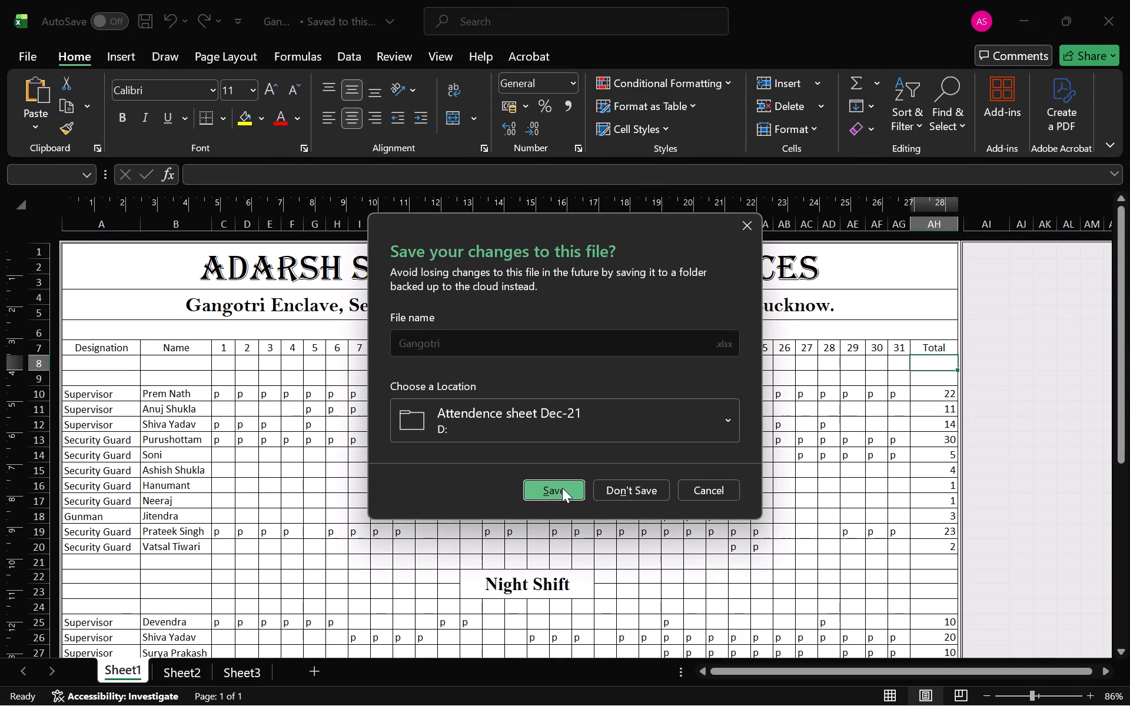
click(561, 490)
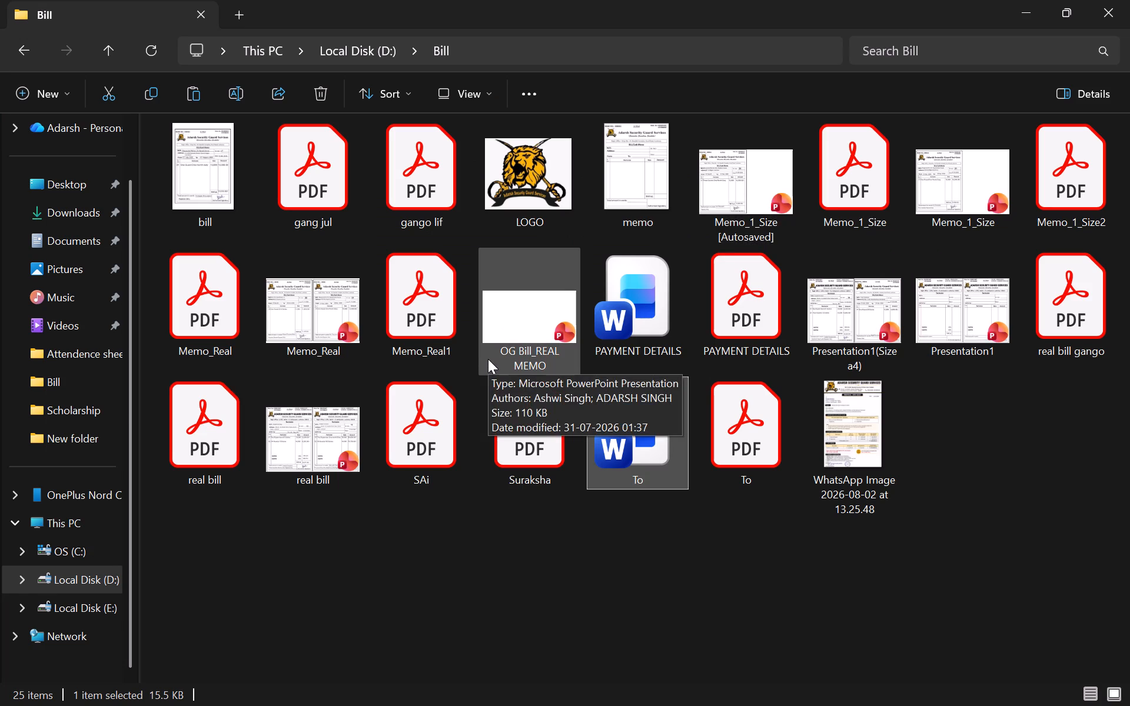
Open the Memo_1_Size presentation from the Bill folder on drive D.
double_click(925, 161)
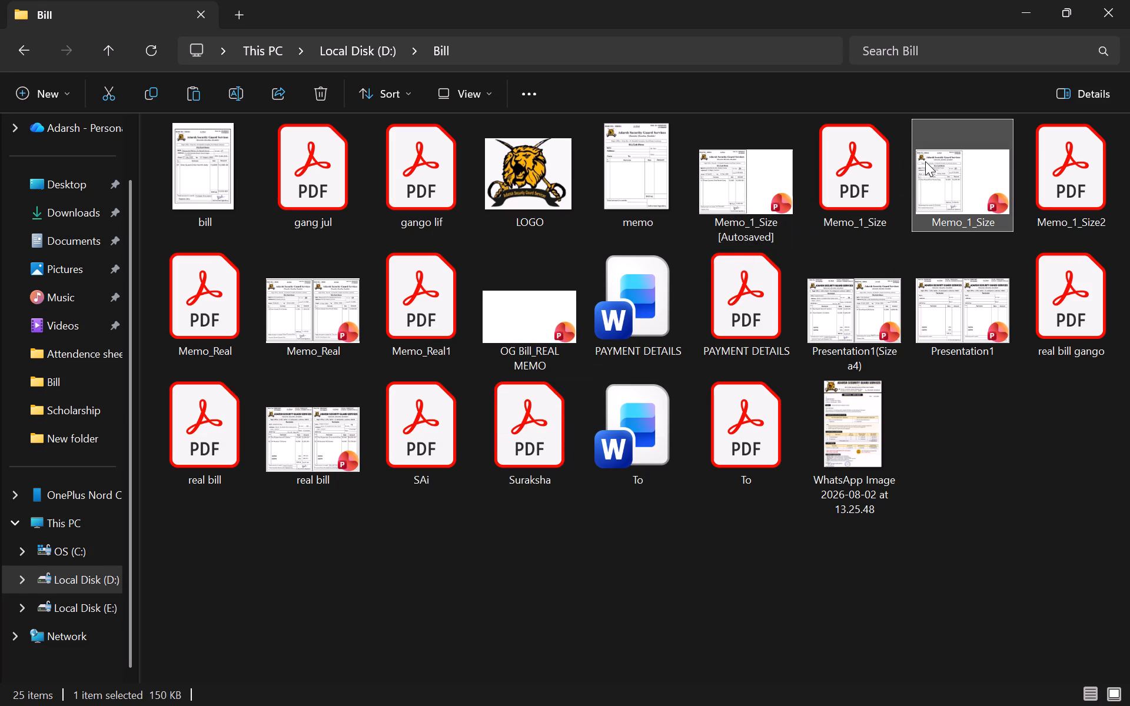
double_click(925, 161)
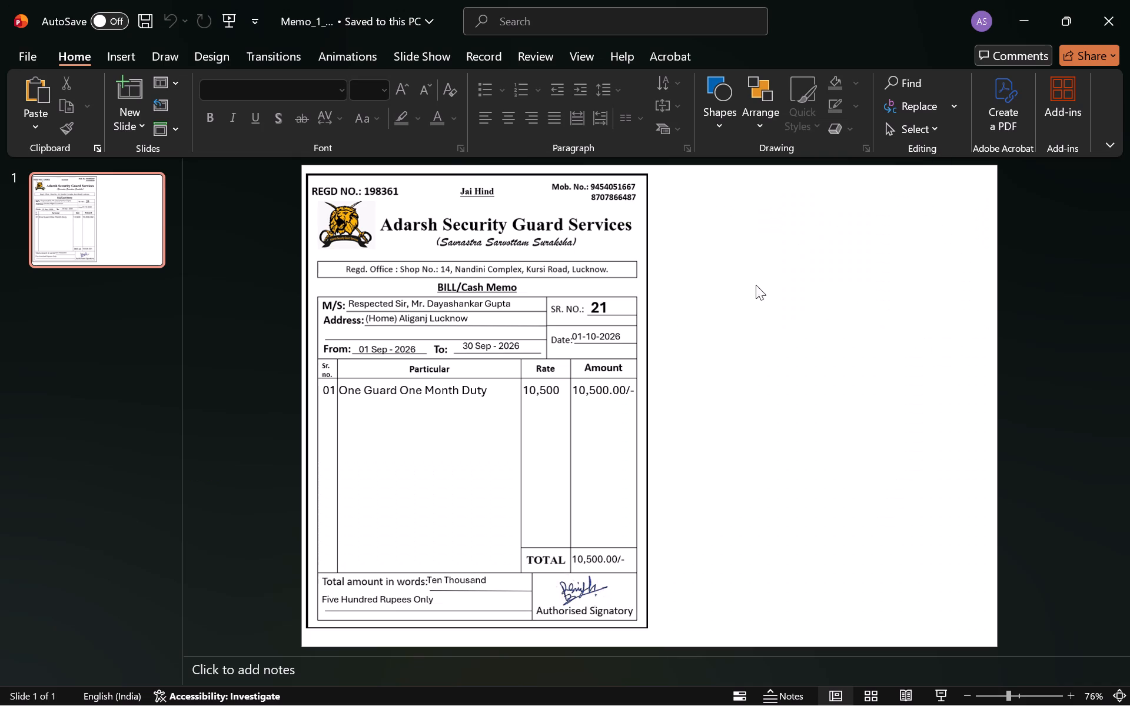
Replace the memo on the slide with the copied cash memo 02 picture, aligned to the slide's left edge.
click(520, 292)
key(Delete)
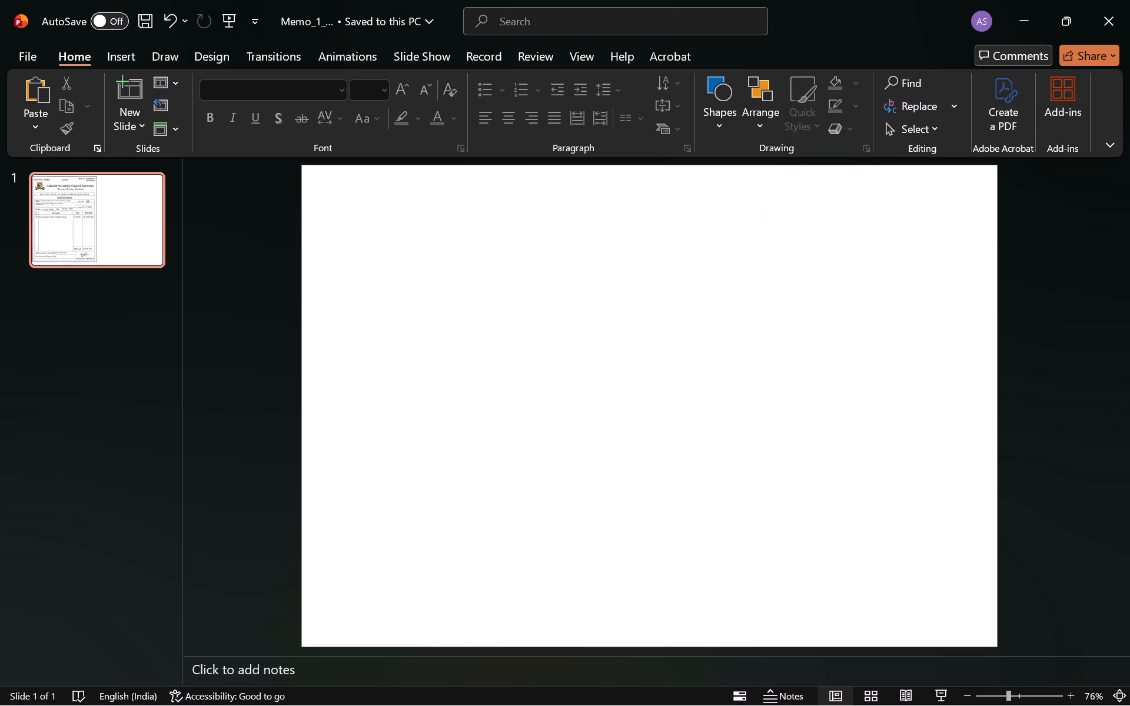
key(ctrl+v)
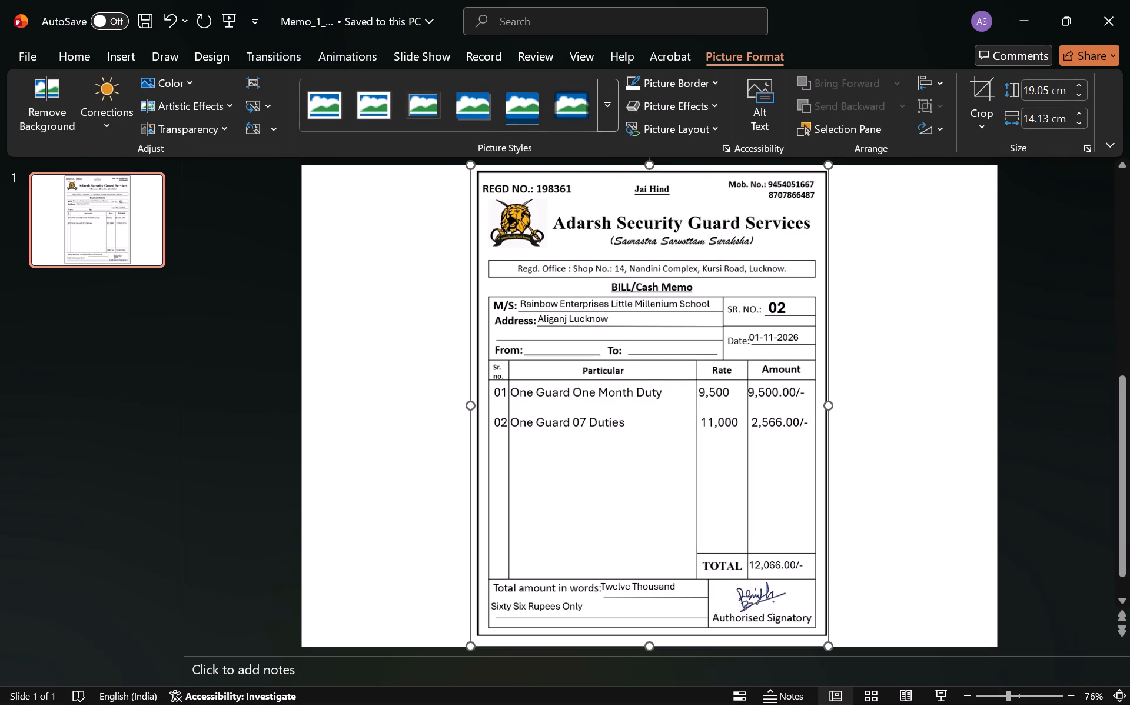
drag(520, 292, 351, 285)
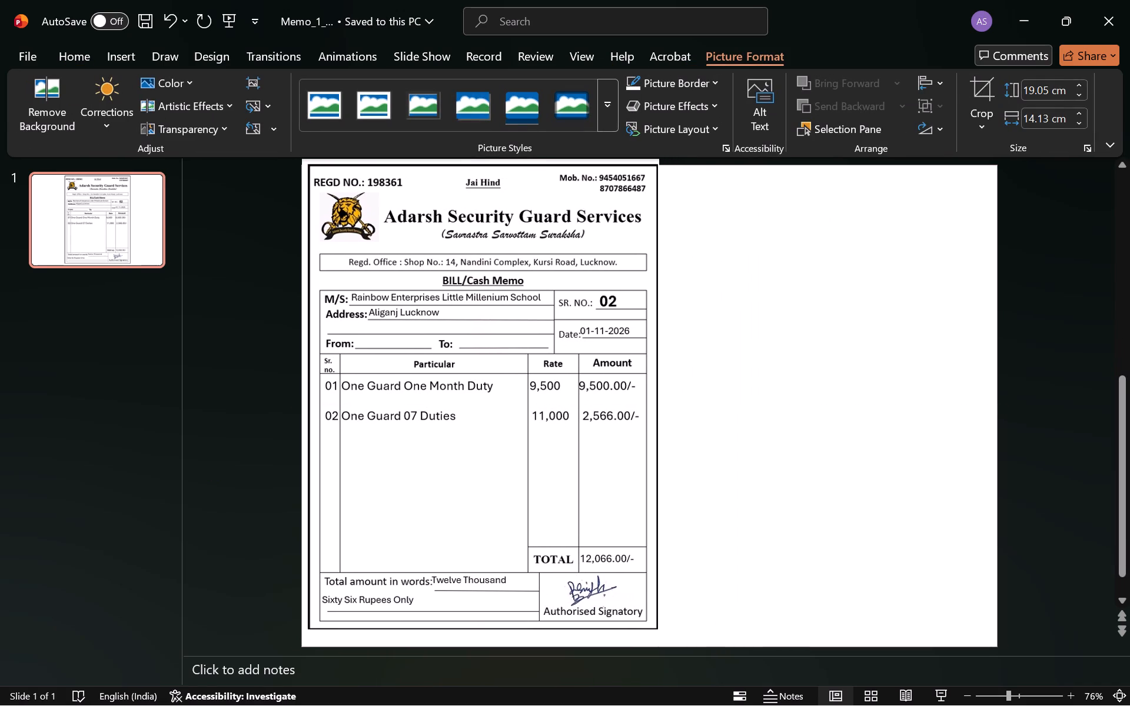
drag(351, 285, 351, 289)
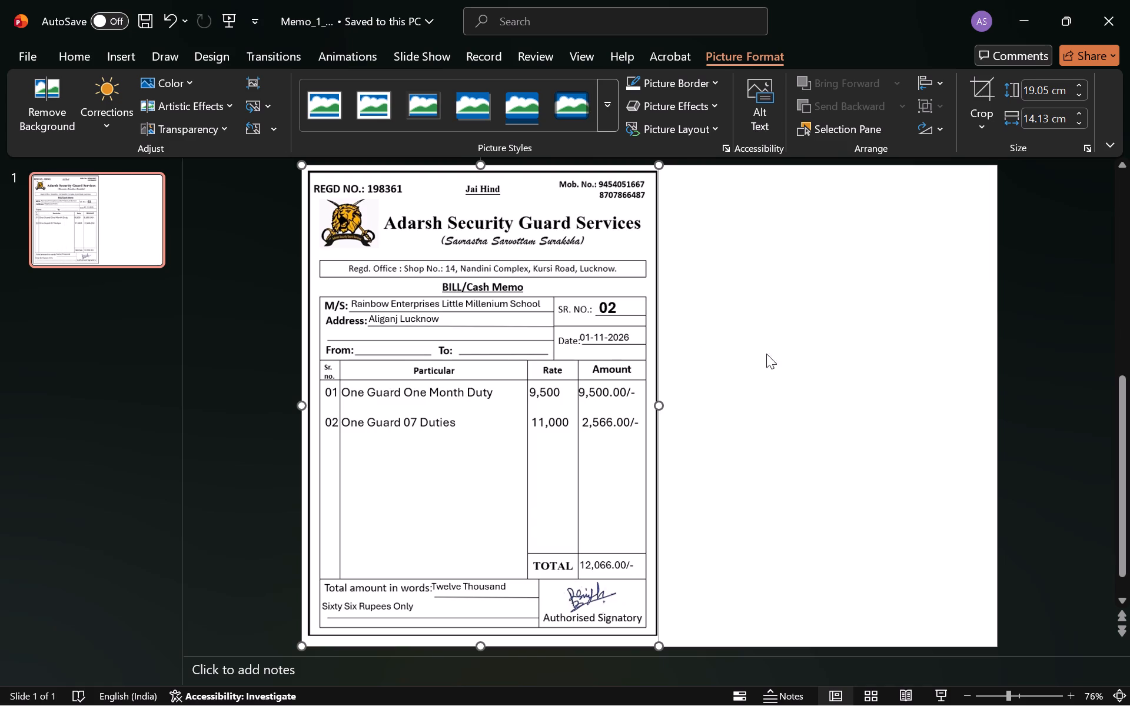
In the print setup for the memo slide, set the HP Smart Tank 580-590 media type to Plain Paper.
click(25, 64)
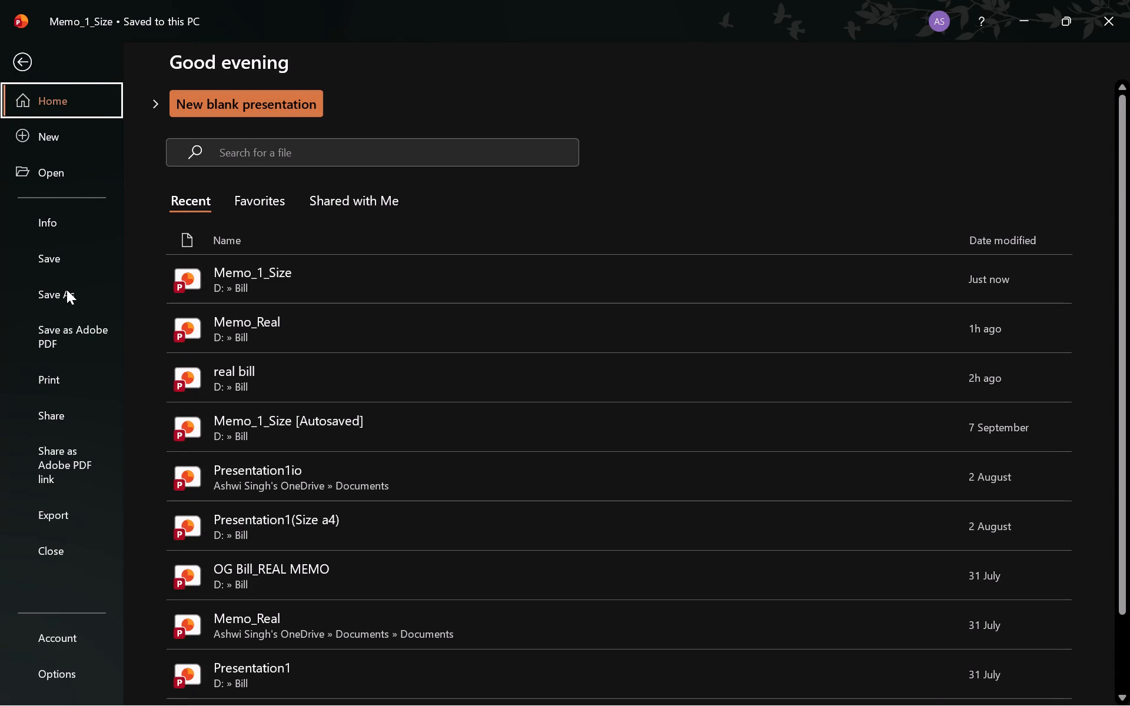
click(65, 382)
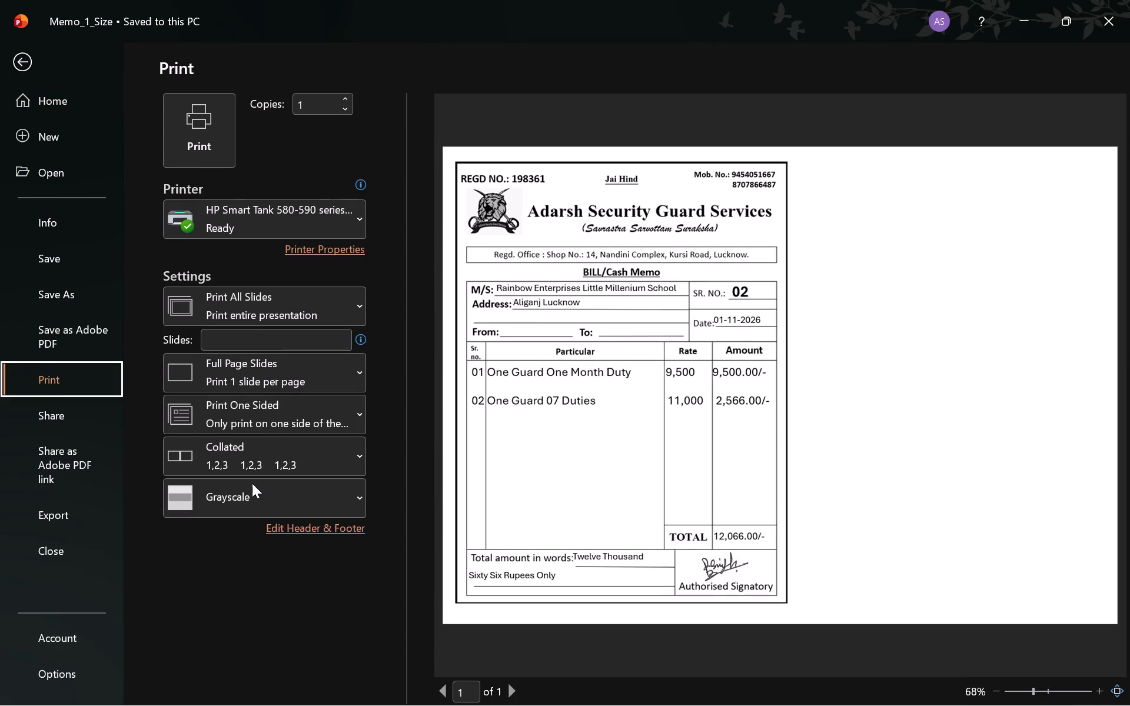
click(294, 249)
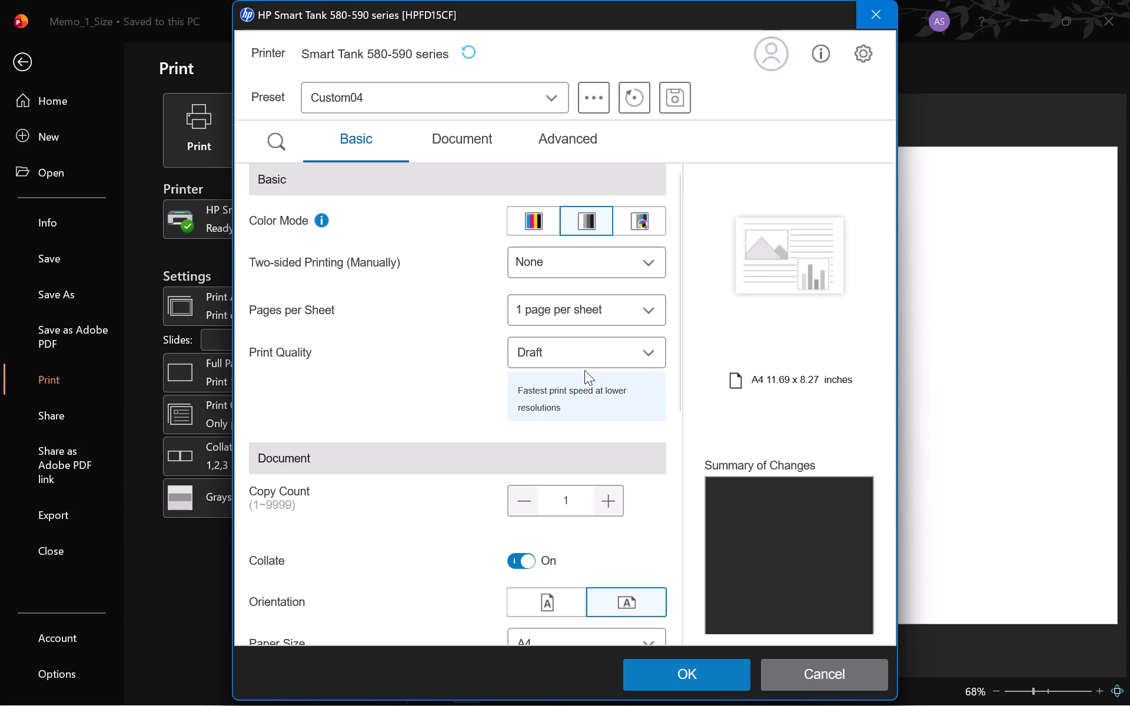
scroll(631, 438, down, 4)
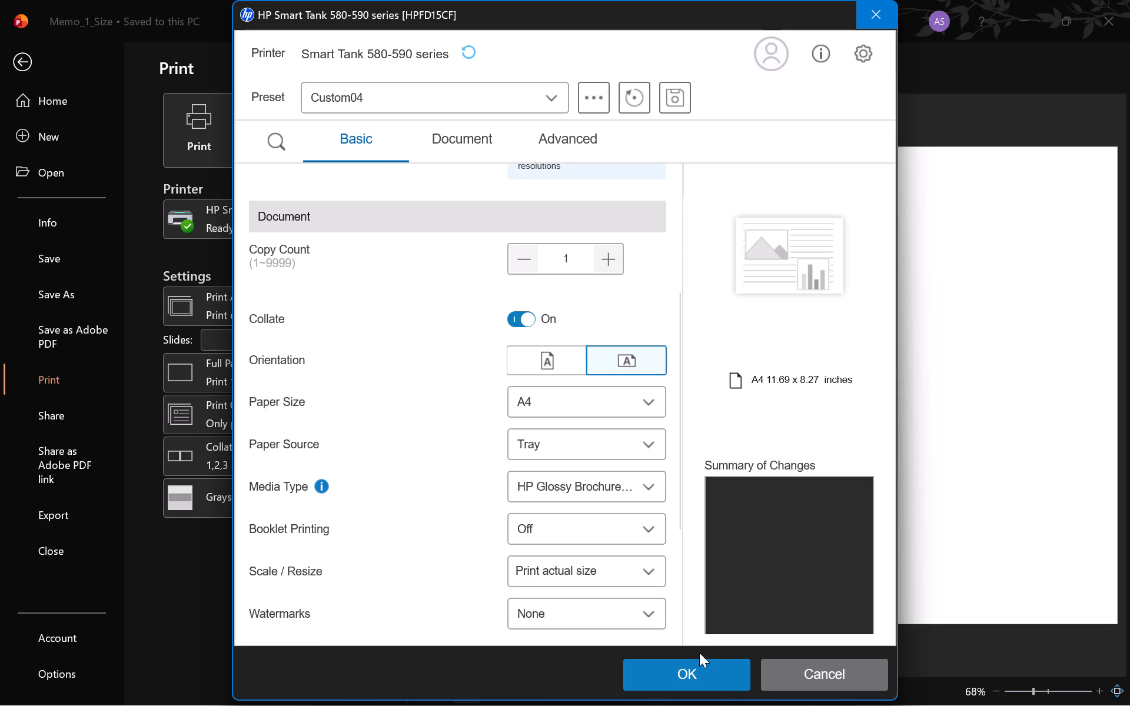
click(607, 479)
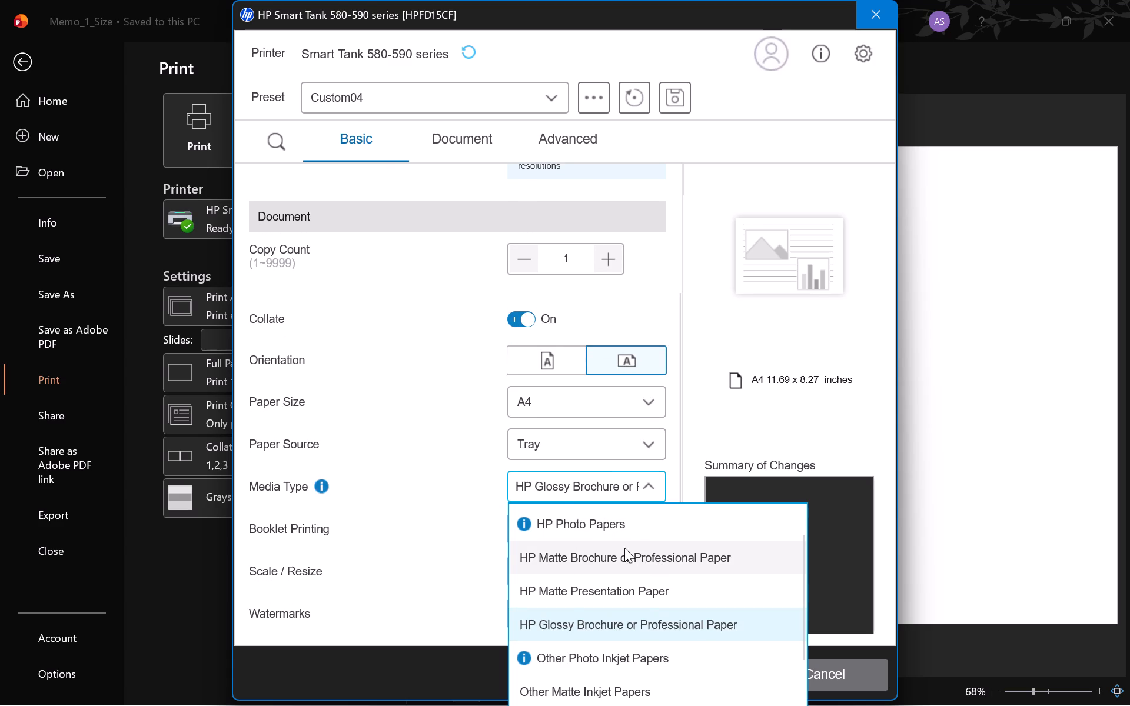
scroll(624, 548, up, 2)
click(567, 519)
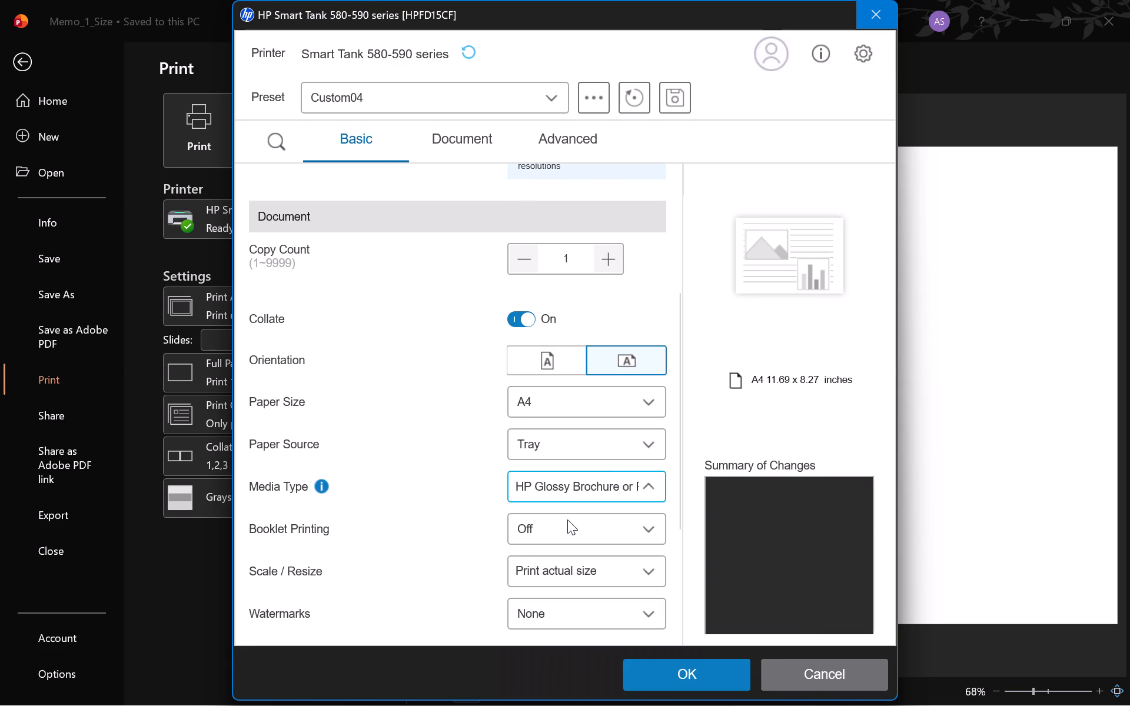
scroll(556, 488, down, 3)
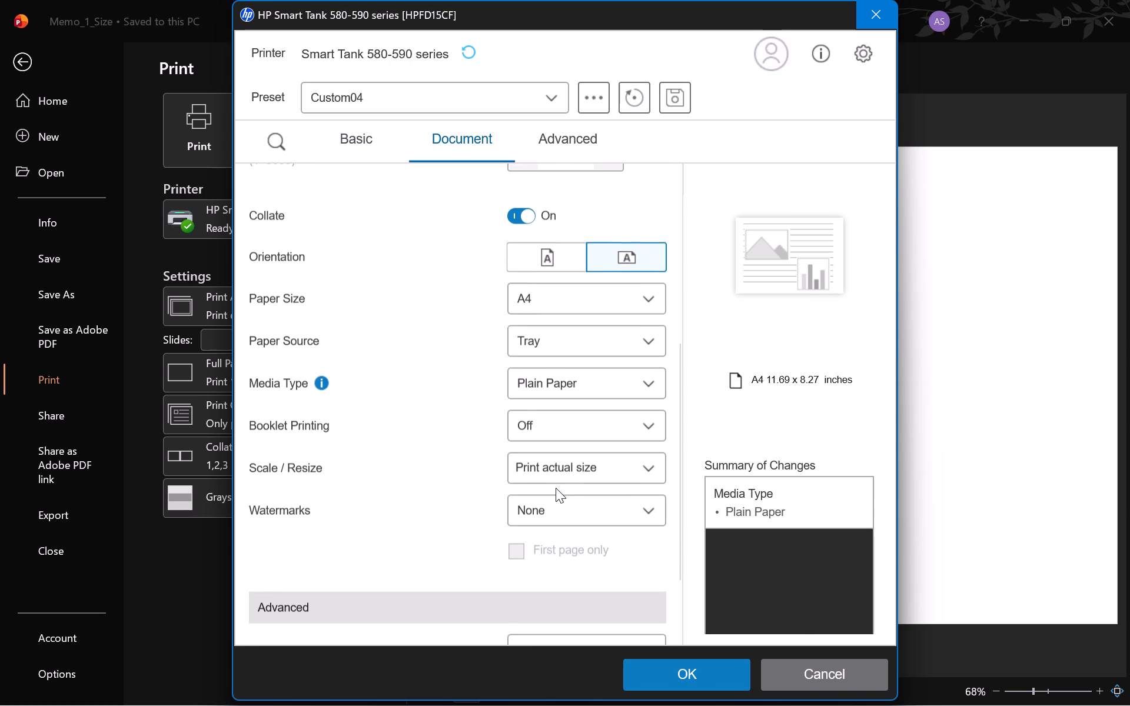
scroll(578, 510, down, 4)
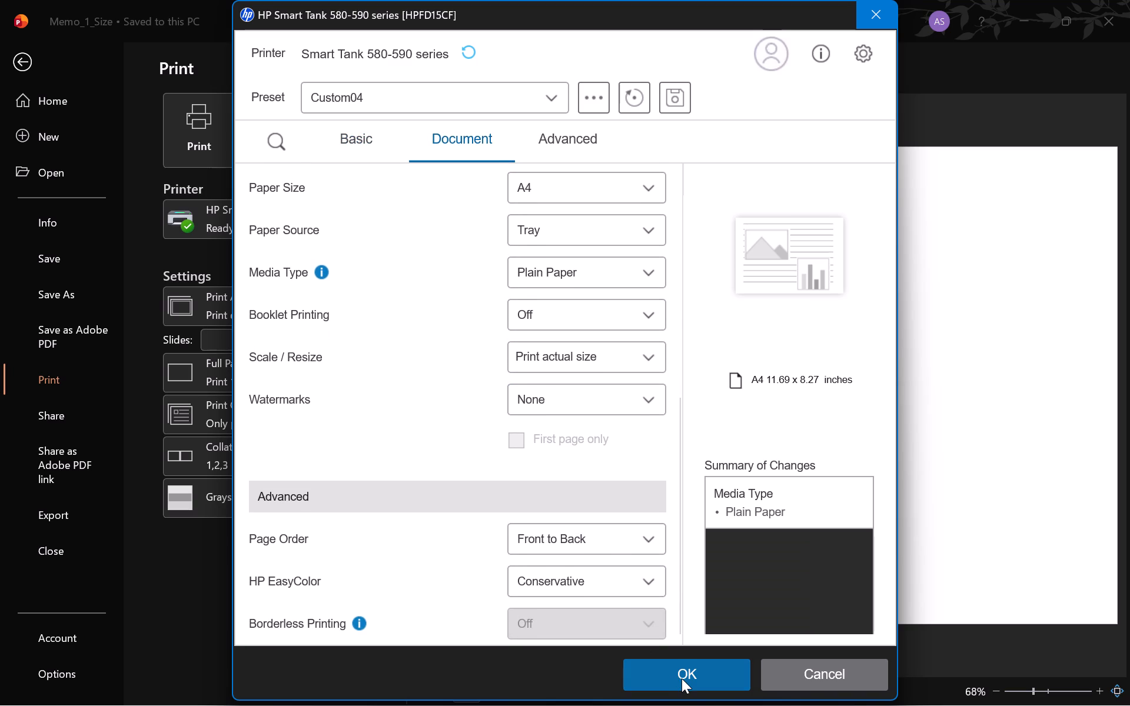
click(684, 681)
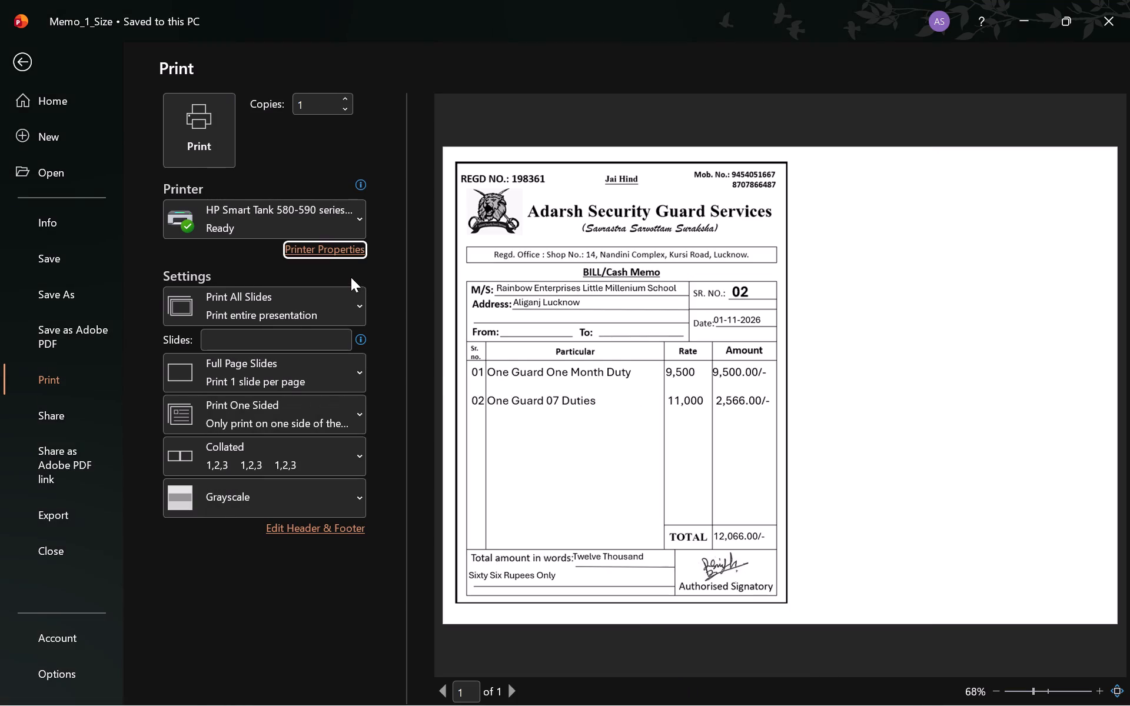
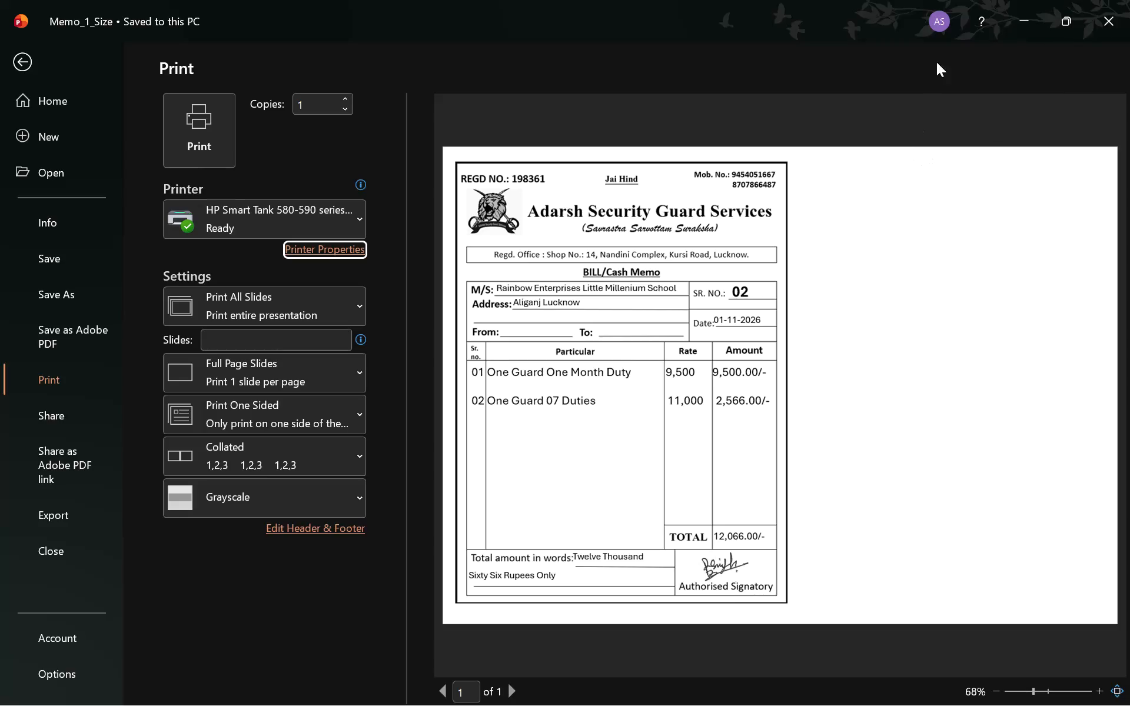
Switch away from the memo 02 print setup and open the Memo_Real presentation from the Bill folder.
click(1023, 3)
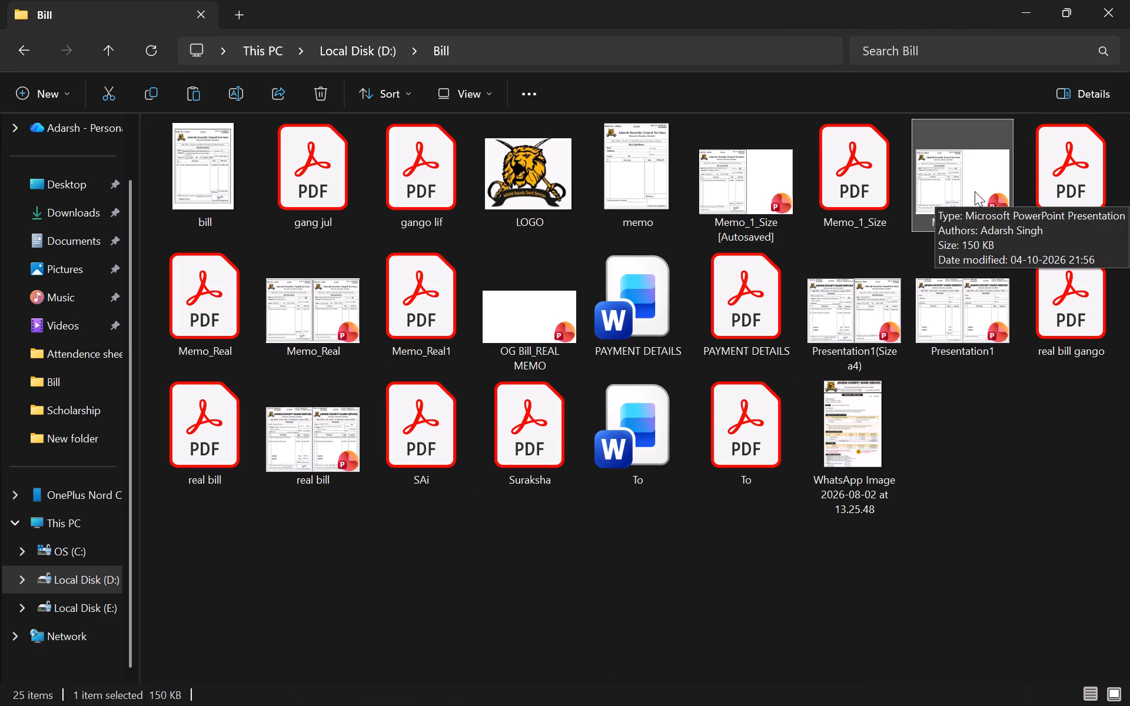
click(380, 288)
double_click(337, 298)
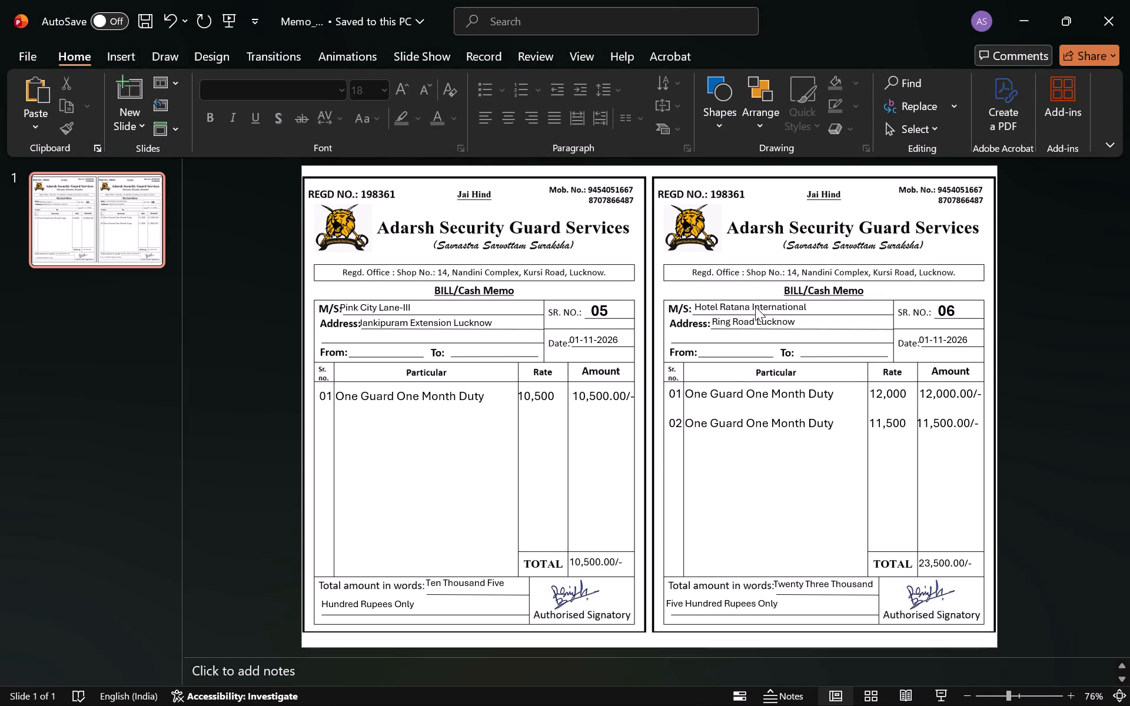
Replace the M/S entry on memo 06 with "Respected Ma'am, Mrs." followed by the client's name.
click(755, 307)
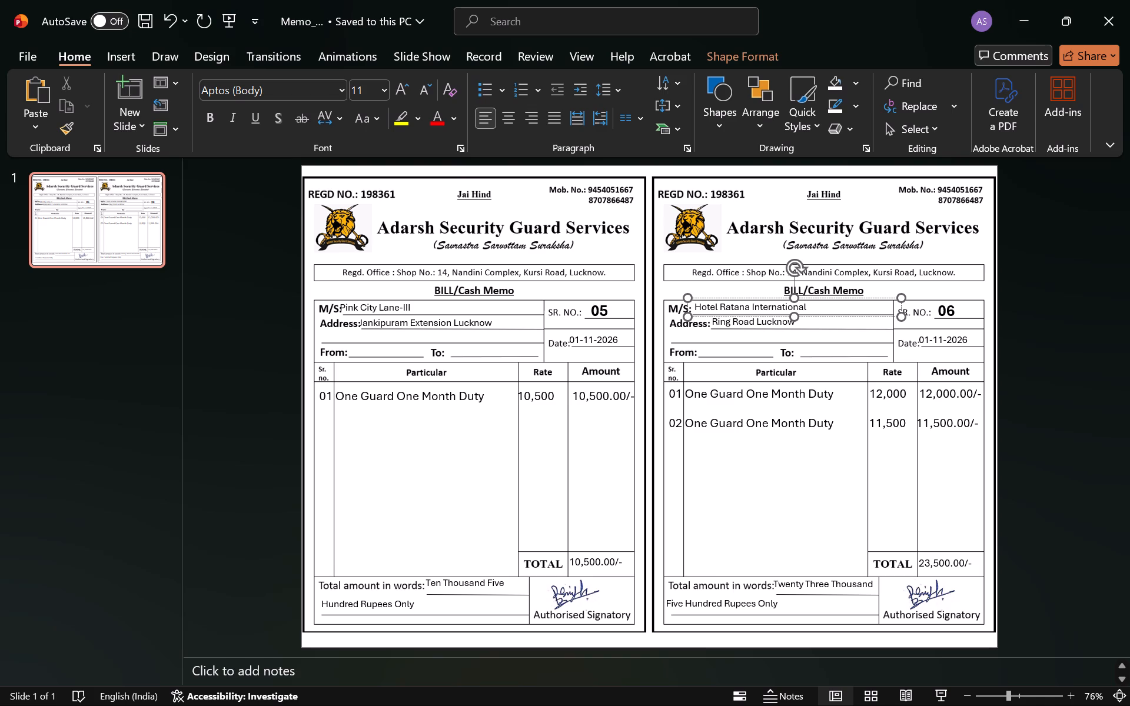
key(ctrl+a)
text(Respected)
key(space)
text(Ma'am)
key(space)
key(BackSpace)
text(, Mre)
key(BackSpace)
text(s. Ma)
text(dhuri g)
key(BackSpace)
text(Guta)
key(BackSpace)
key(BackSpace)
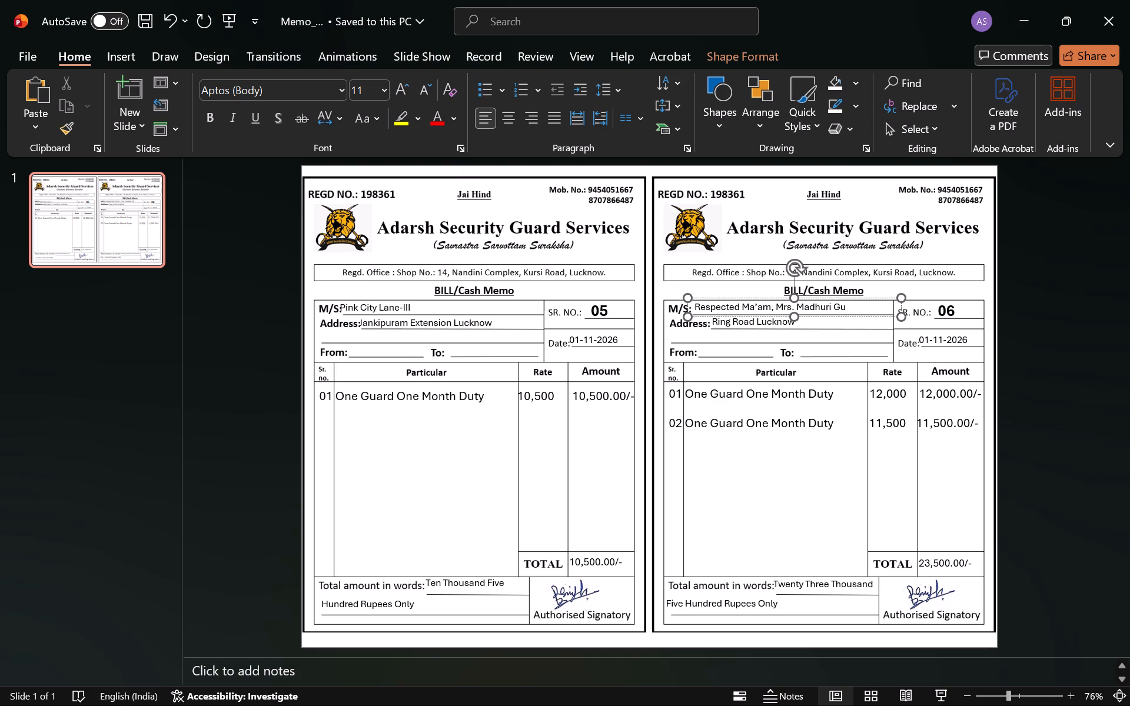
click(755, 307)
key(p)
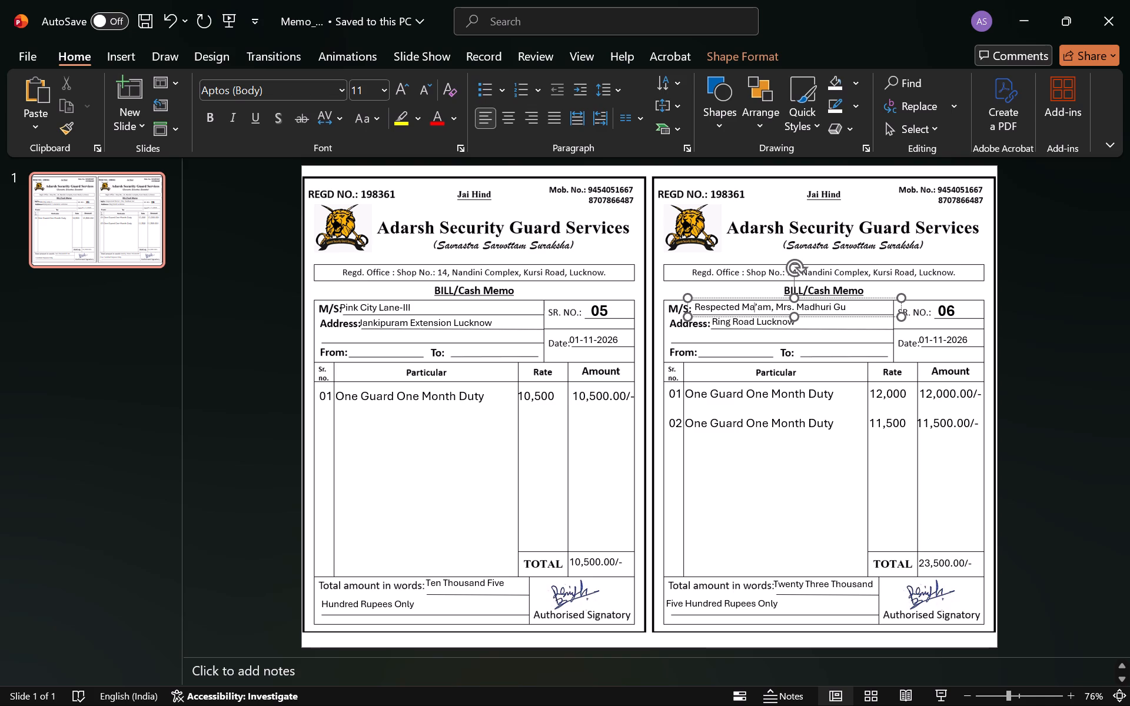
click(843, 309)
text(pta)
Replace the road name in memo 06's address line with the client's house number, sector and locality, keeping Lucknow.
click(805, 325)
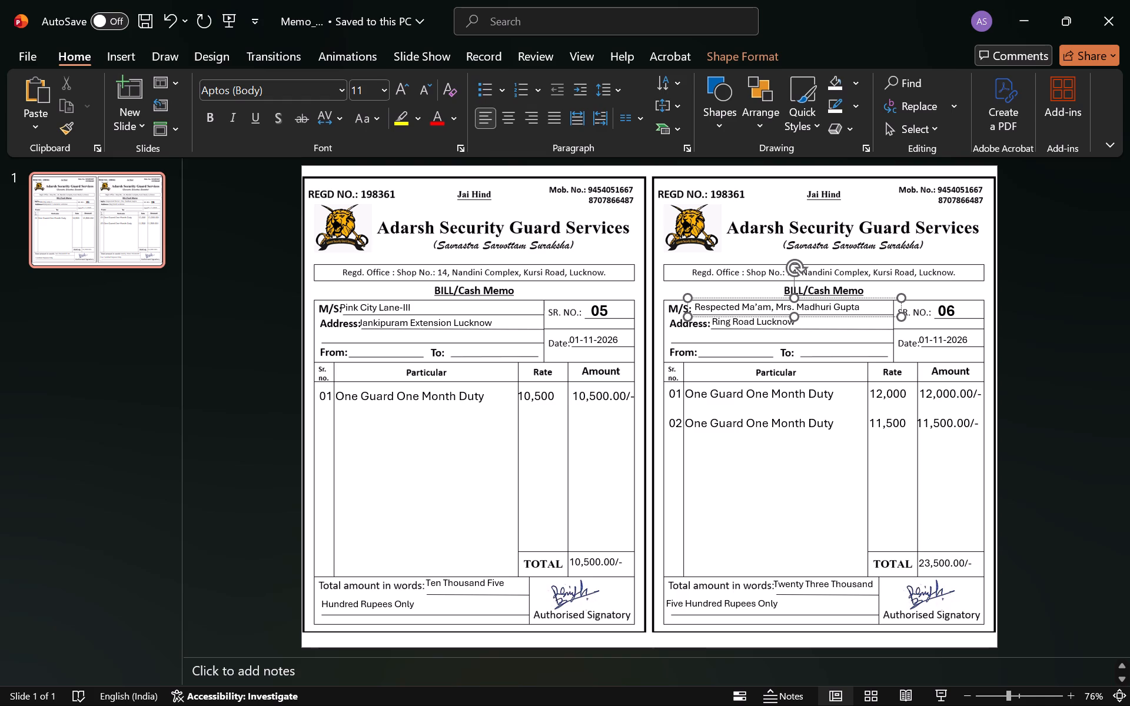
click(752, 325)
key(BackSpace)
key(Delete)
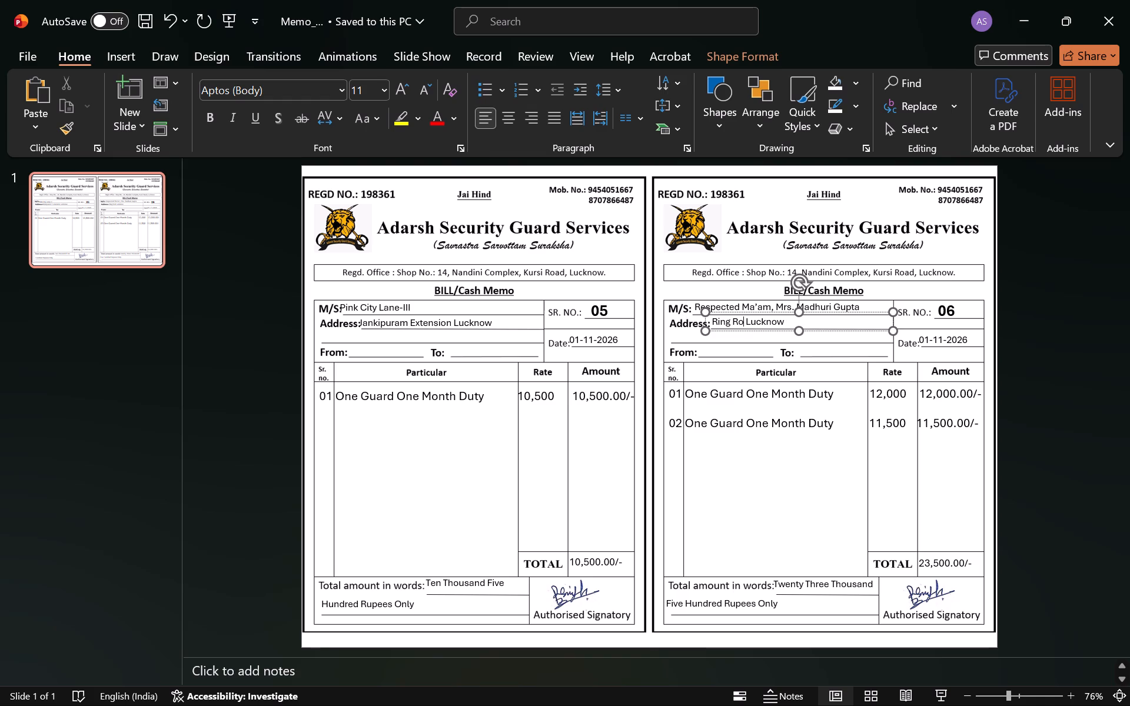
key(BackSpace)
key(BackSpace)
key(BackSpace)
key(BackSpace)
key(BackSpace)
key(BackSpace)
key(BackSpace)
key(BackSpace)
key(BackSpace)
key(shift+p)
Complete the client's address on cash memo 06 with the house number, sector and locality before the city name.
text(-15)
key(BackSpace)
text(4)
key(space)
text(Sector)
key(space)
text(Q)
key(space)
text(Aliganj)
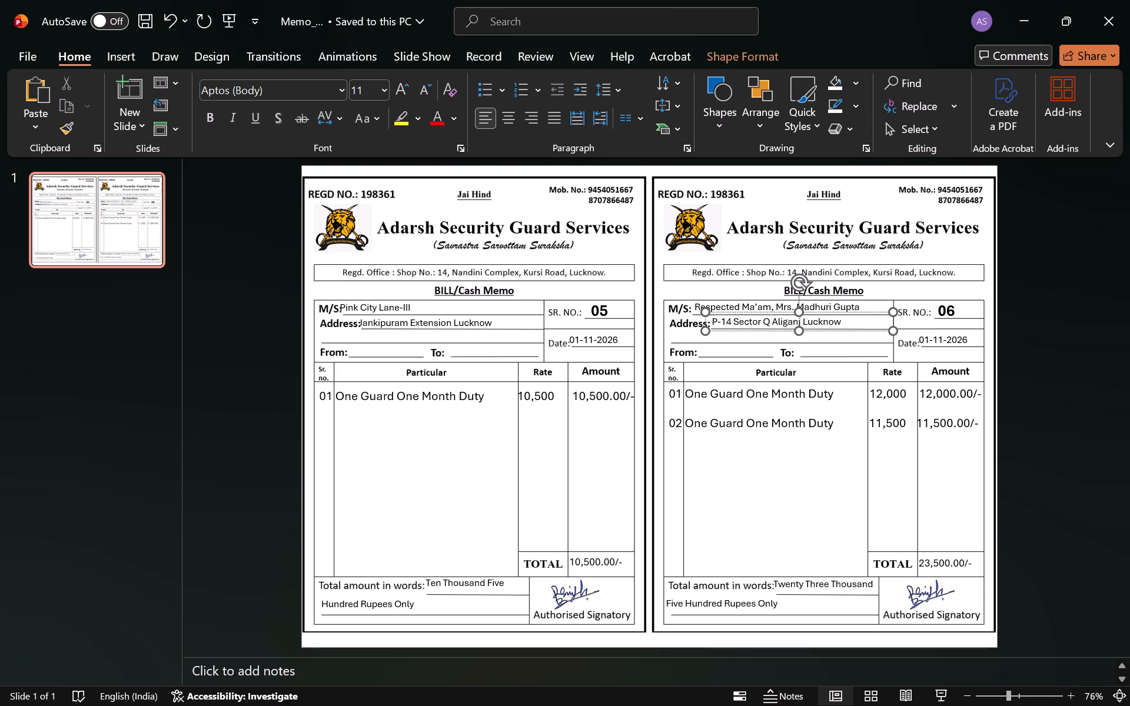
In cash memo 06, set line 01's rate to 10,000 and its amount to 10,000.00/-.
click(843, 392)
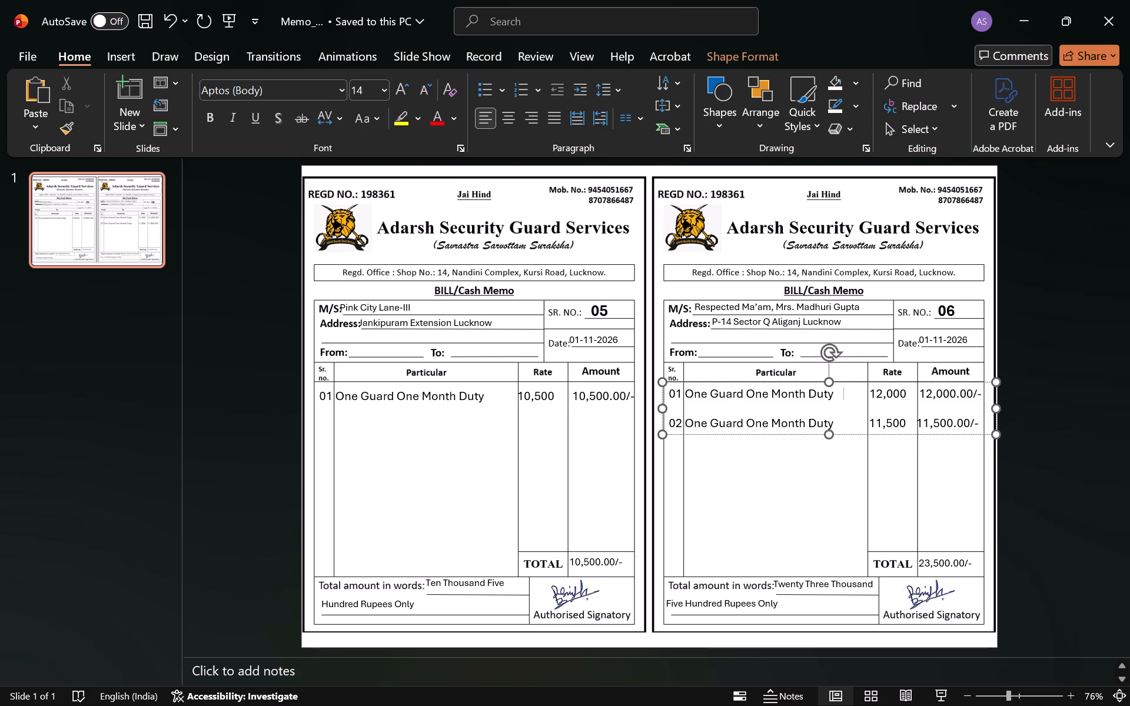
click(872, 390)
key(Right)
key(Delete)
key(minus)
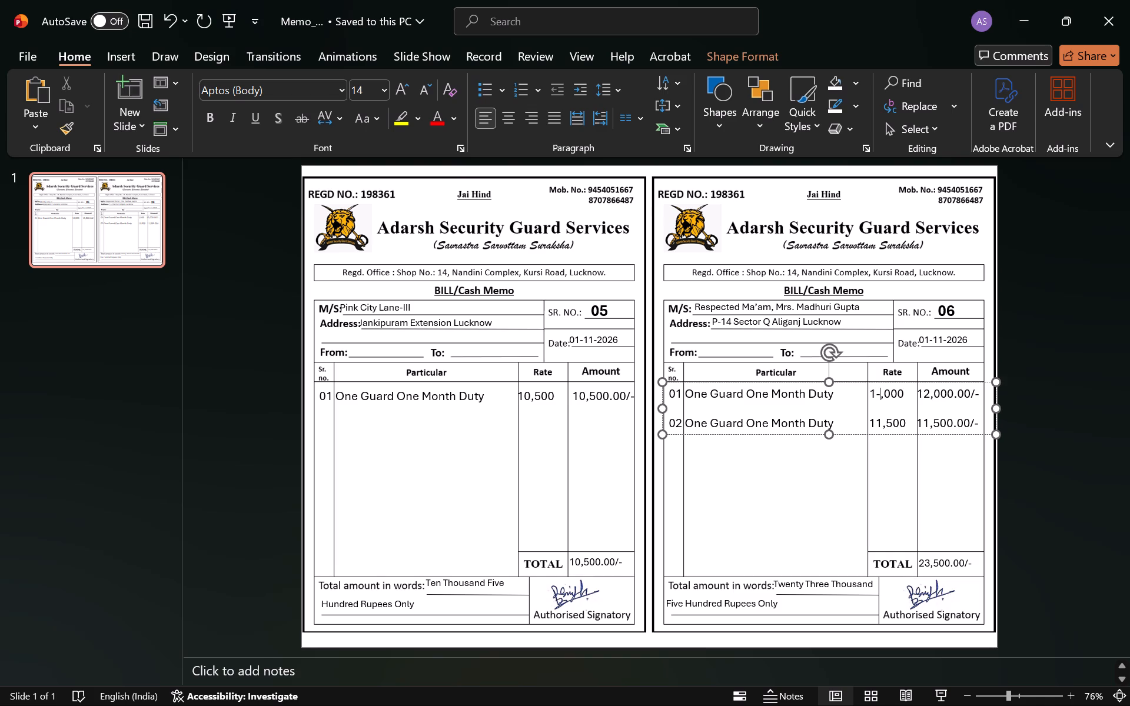
key(BackSpace)
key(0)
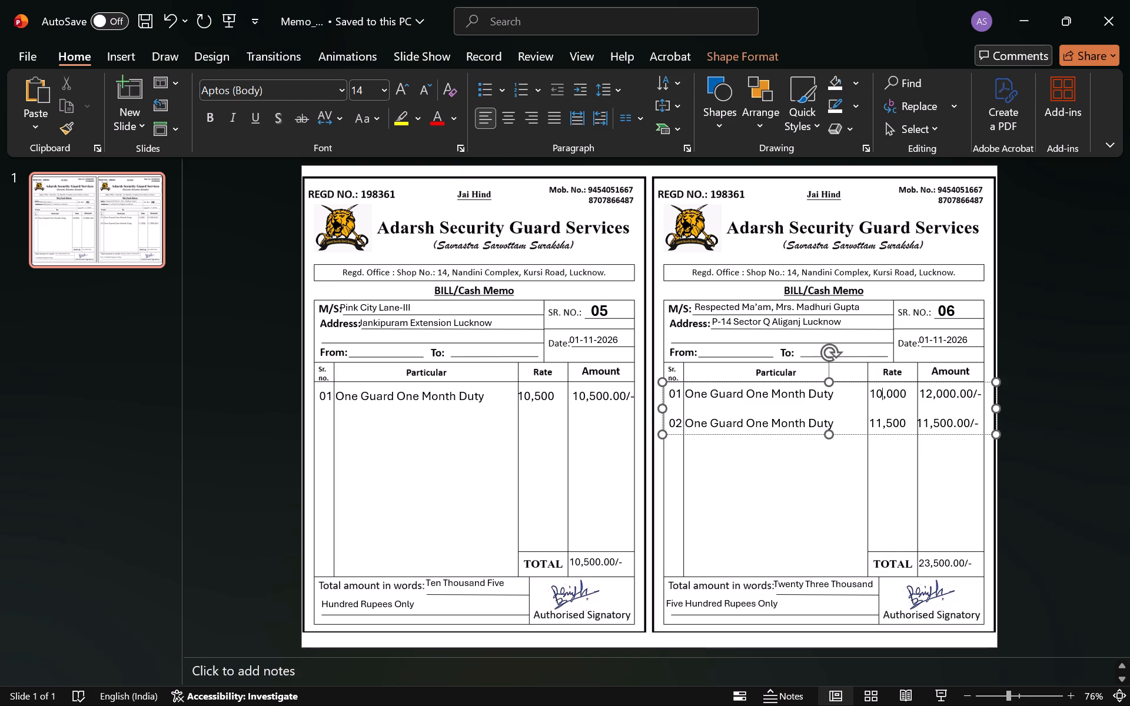
key(Right)
key(Right)
key(Right)
key(Right)
key(Right)
key(Right)
key(Right)
key(Right)
key(Right)
key(Right)
key(Delete)
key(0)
Open the particulars text of line 02 in cash memo 06 for editing.
click(772, 428)
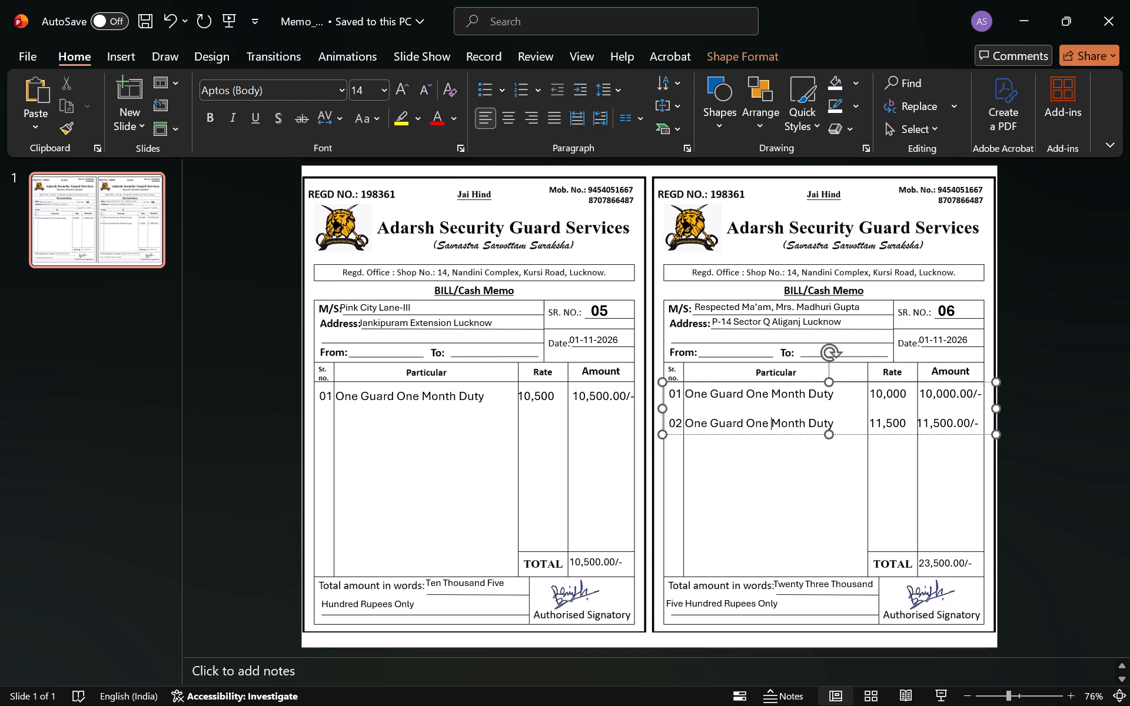
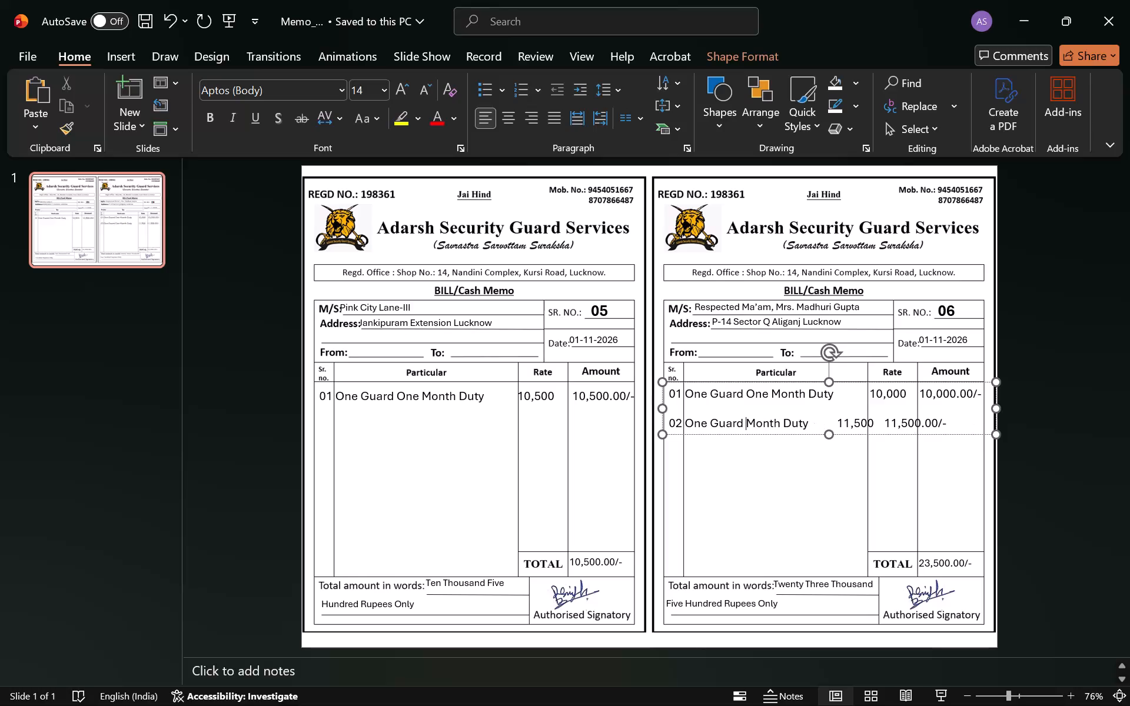
Change line 02's particulars on memo 06 to "One Guard 11 Duties" and realign its rate and amount with their columns.
key(space)
text(11)
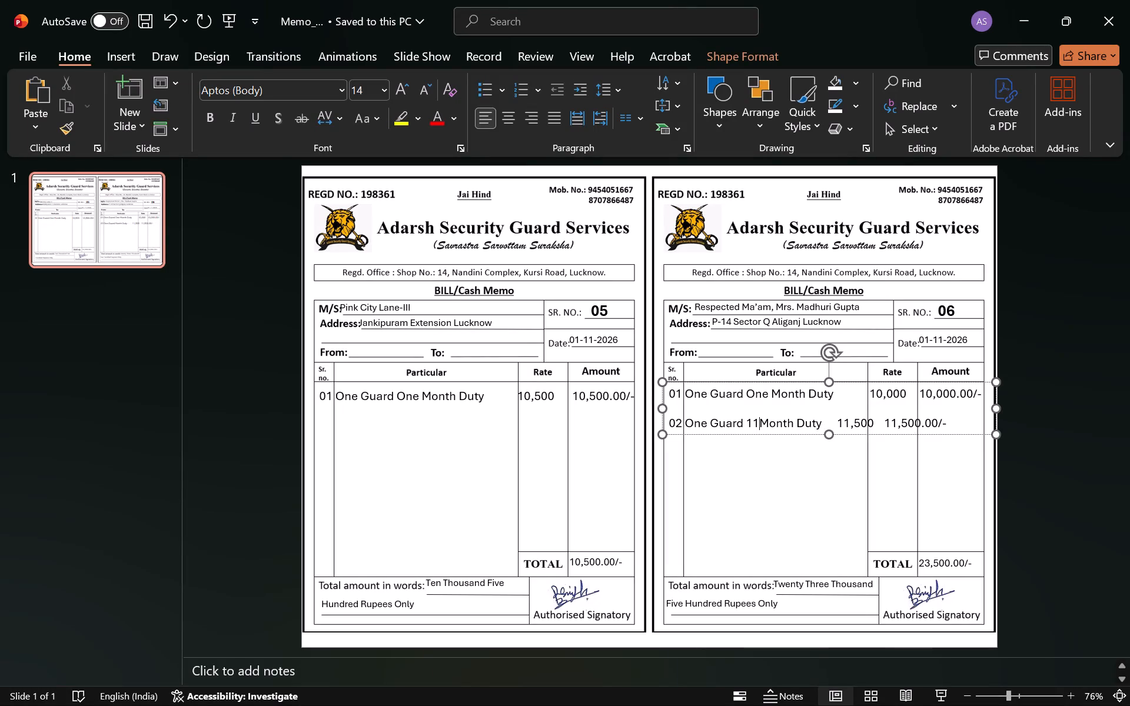
key(Delete)
key(Delete)
key(Delete)
key(Delete)
key(Delete)
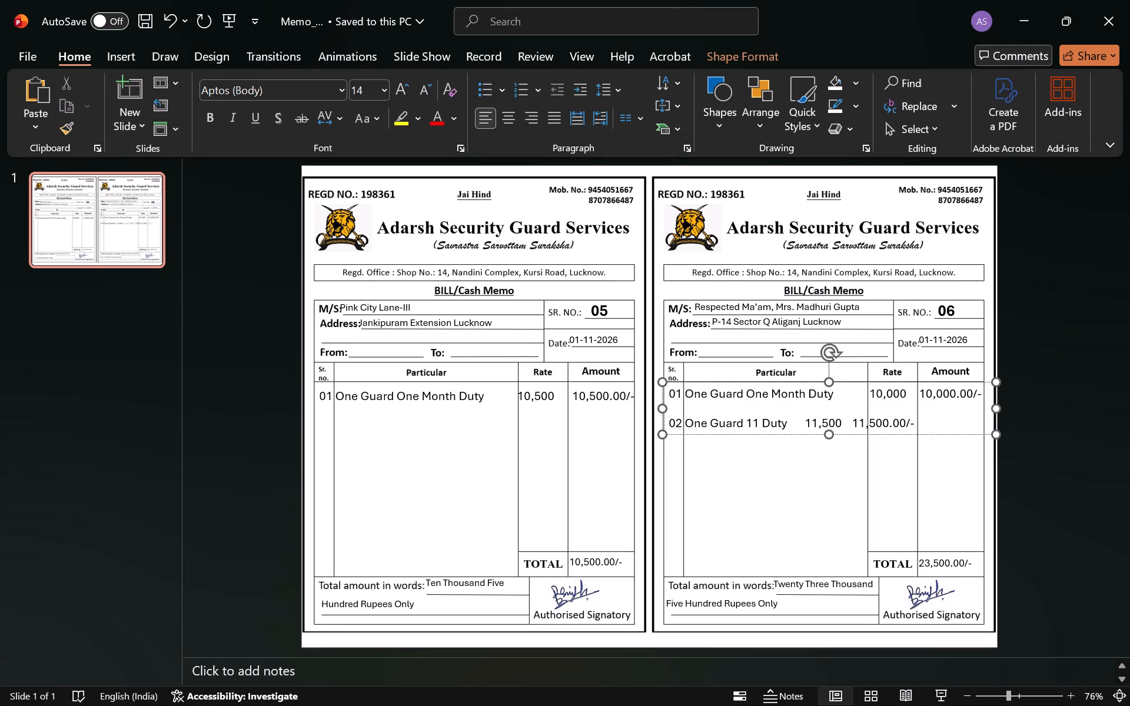
key(Delete)
key(space)
key(Right)
key(Right)
key(Right)
key(Delete)
text(ies)
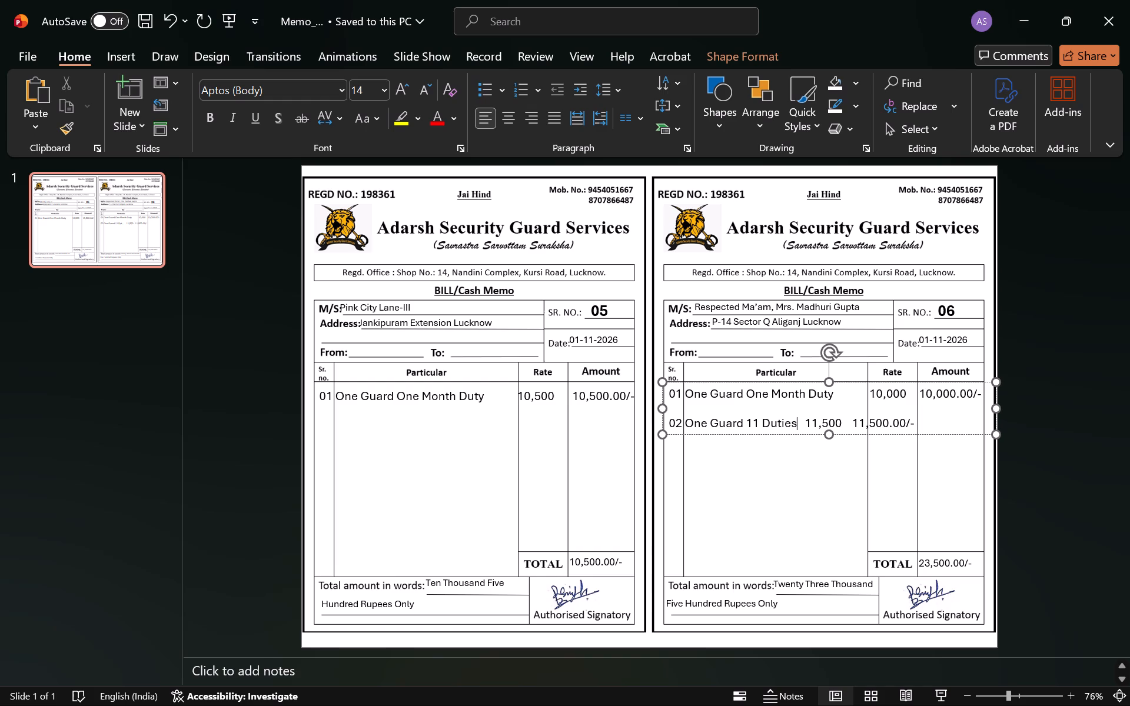
key(Tab)
key(Tab)
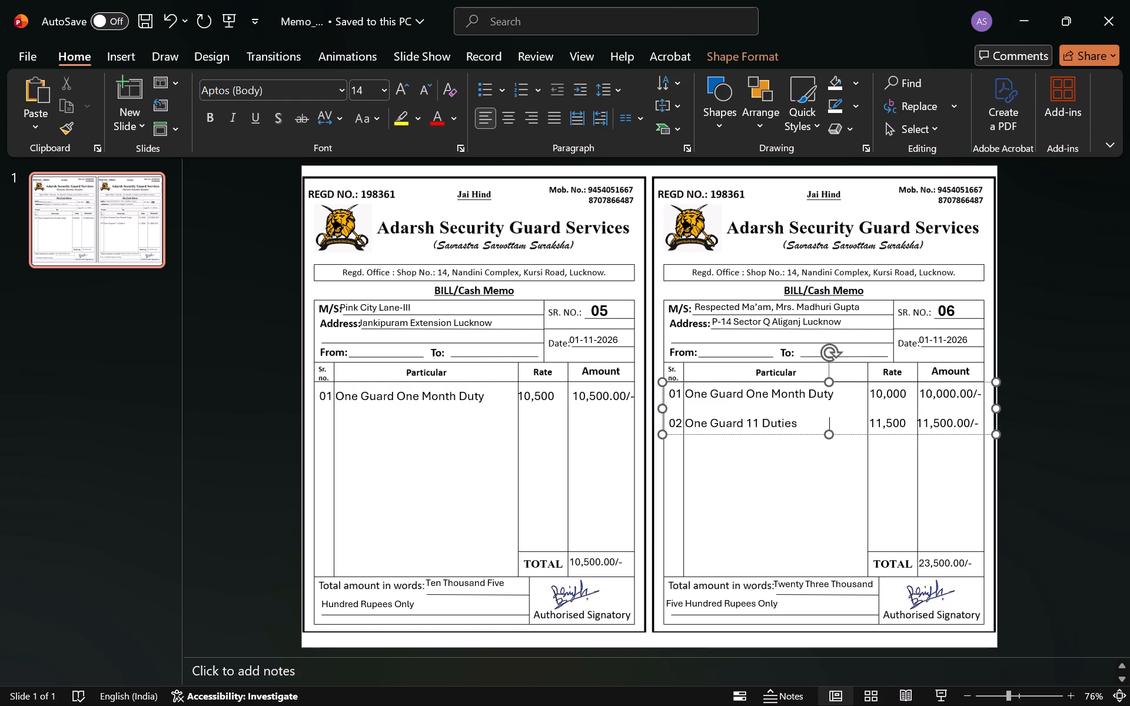
Set line 02's rate on memo 06 to 12,000.
key(Right)
key(Right)
key(Right)
key(Right)
key(Right)
key(BackSpace)
key(Delete)
text(12)
key(Right)
key(Delete)
key(0)
Set line 02's amount on memo 06 to 4,400.00/-, aligned with the start of the Amount column.
key(Right)
key(Right)
key(Right)
key(Right)
key(Right)
key(Right)
key(Right)
key(BackSpace)
key(Delete)
key(space)
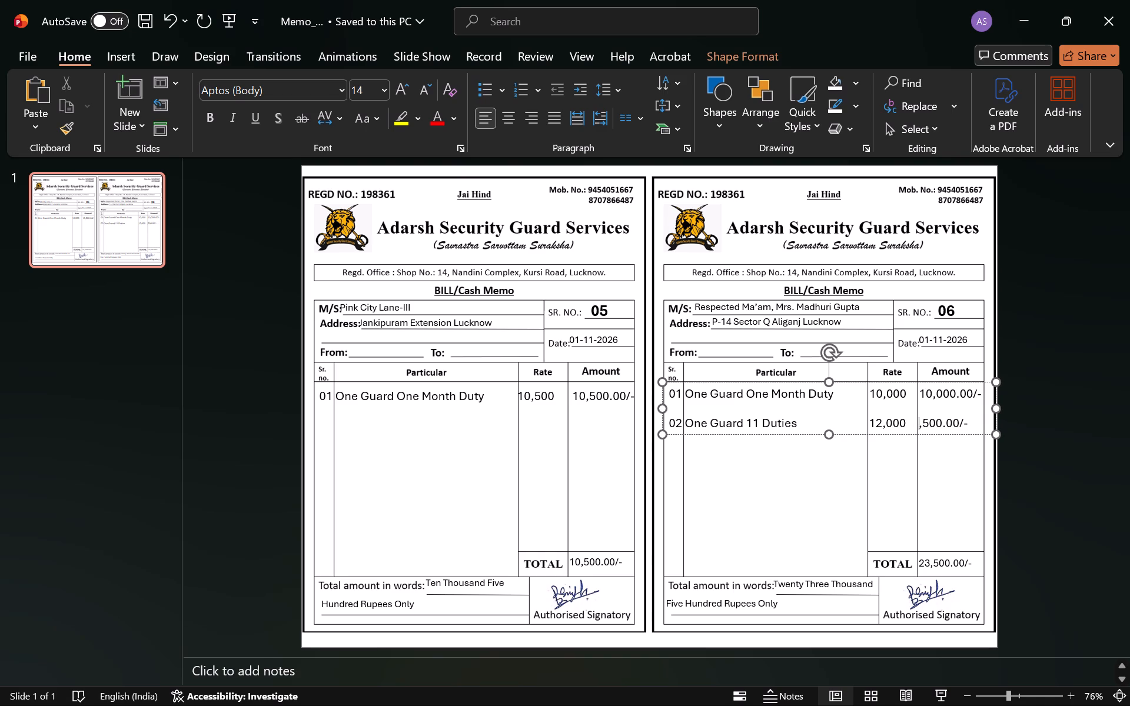
key(4)
key(Right)
key(Delete)
key(4)
Add a new line below line 02 on memo 06 reading "Pending Amount".
key(Right)
key(Right)
key(Right)
key(Right)
key(Right)
key(Right)
key(Right)
key(Return)
key(Return)
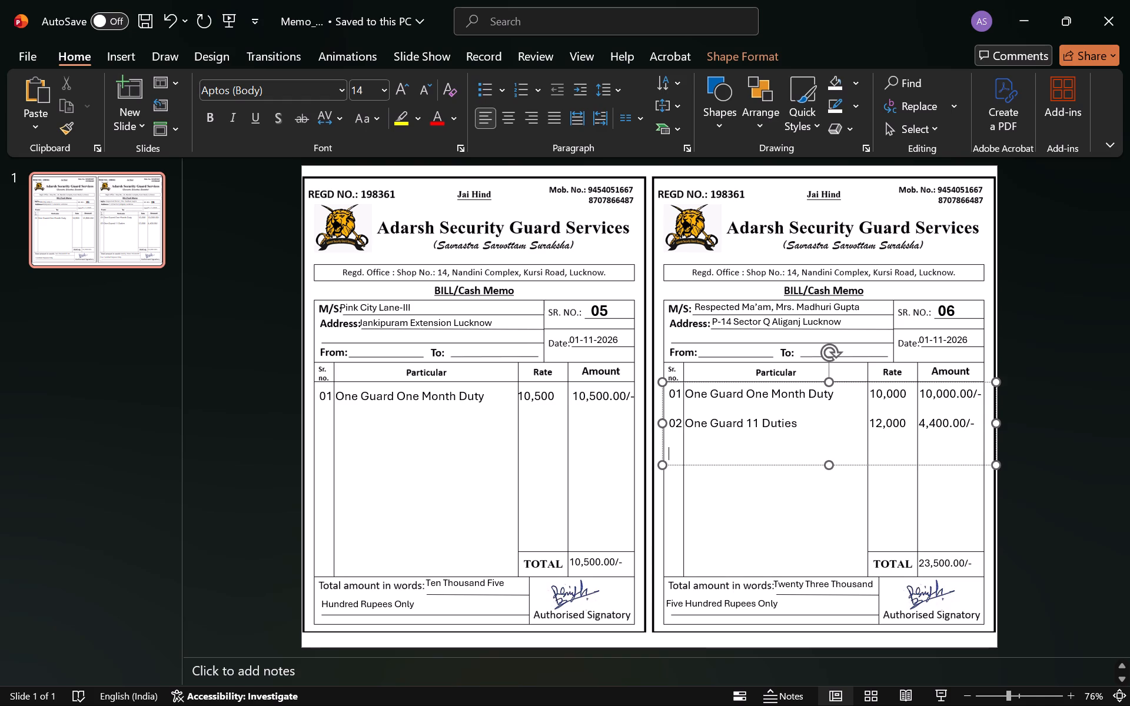
key(shift+p)
key(BackSpace)
key(Tab)
text(pendin)
key(BackSpace)
key(BackSpace)
key(BackSpace)
key(BackSpace)
key(BackSpace)
key(BackSpace)
text(Pending A)
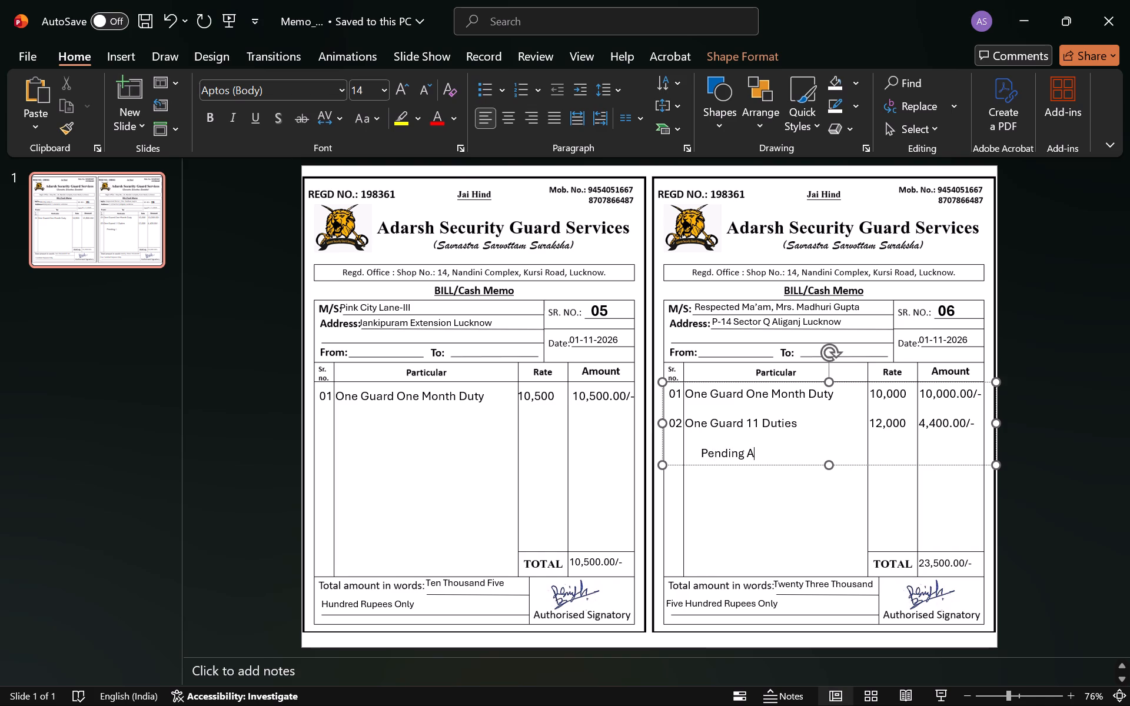
text(mount)
Align the "Pending Amount" text with the start of the Particular column, under the line 02 description.
click(700, 454)
key(BackSpace)
key(space)
key(space)
key(space)
key(space)
key(space)
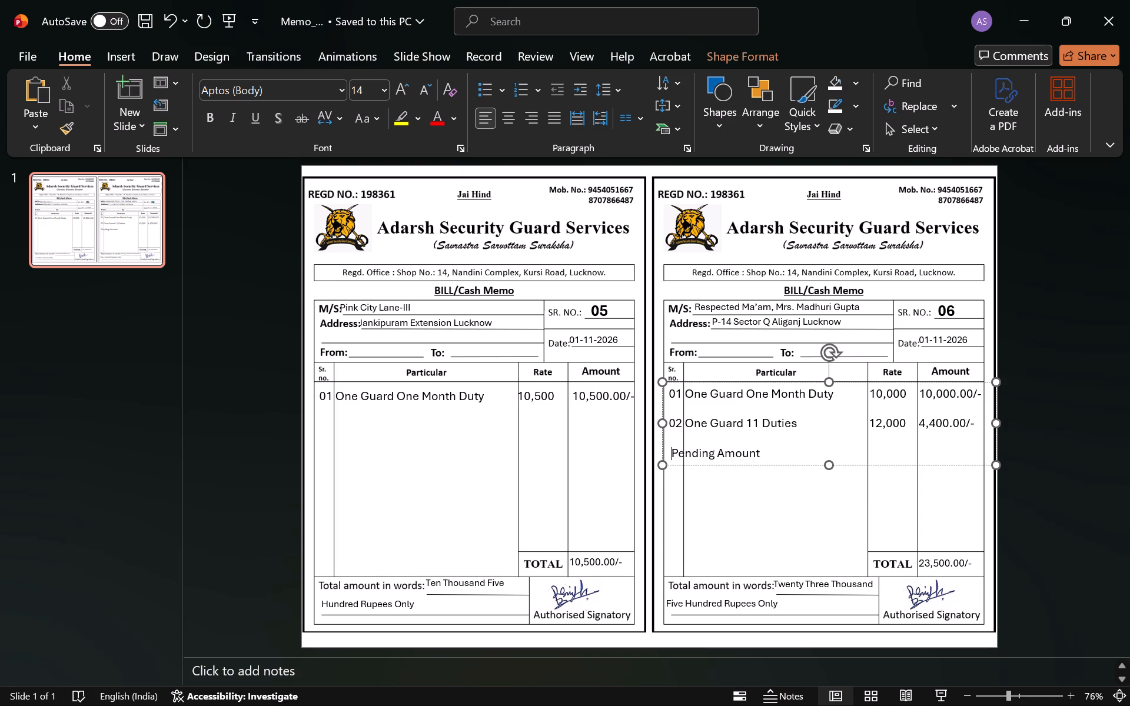
key(space)
key(space)
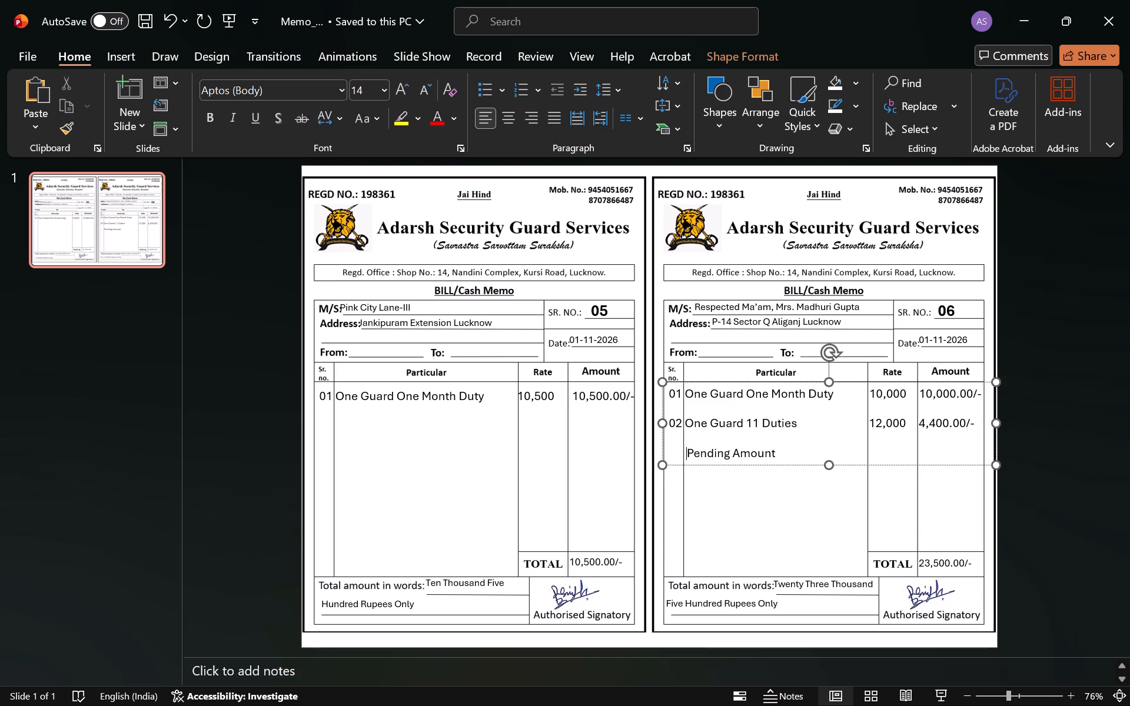
Pad the Pending Amount line with trailing spaces extending into the Rate column.
click(797, 447)
key(space)
key(space)
key(space)
key(space)
key(space)
key(space)
key(space)
key(space)
key(space)
key(space)
key(space)
key(space)
key(space)
key(space)
key(space)
key(space)
key(space)
key(space)
key(space)
key(space)
key(space)
key(space)
key(space)
key(space)
key(space)
key(space)
key(space)
key(space)
key(space)
key(space)
key(space)
key(space)
key(space)
key(space)
key(space)
key(space)
key(space)
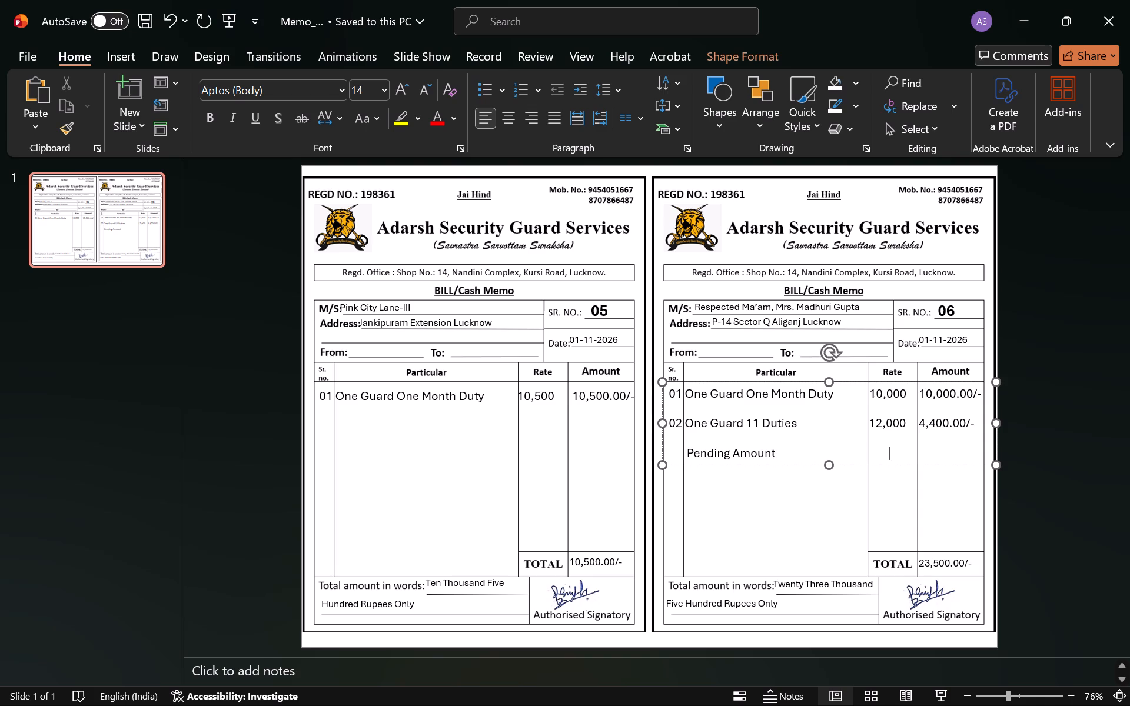
Add the period "(Aug+Sep-2026)" directly after "Pending Amount" on memo 06.
key(Left)
key(Left)
key(Left)
key(Left)
key(Left)
key(Left)
key(Left)
key(Left)
key(Left)
key(Left)
key(Left)
key(Left)
key(Left)
key(Left)
key(Left)
key(Left)
key(Left)
key(Left)
key(Left)
key(Left)
key(space)
key(shift+parenright)
key(BackSpace)
key(shift+parenleft)
text(Aug)
key(shift+plus)
text(Sep)
key(minus)
key(2)
text(026)
key(shift+parenright)
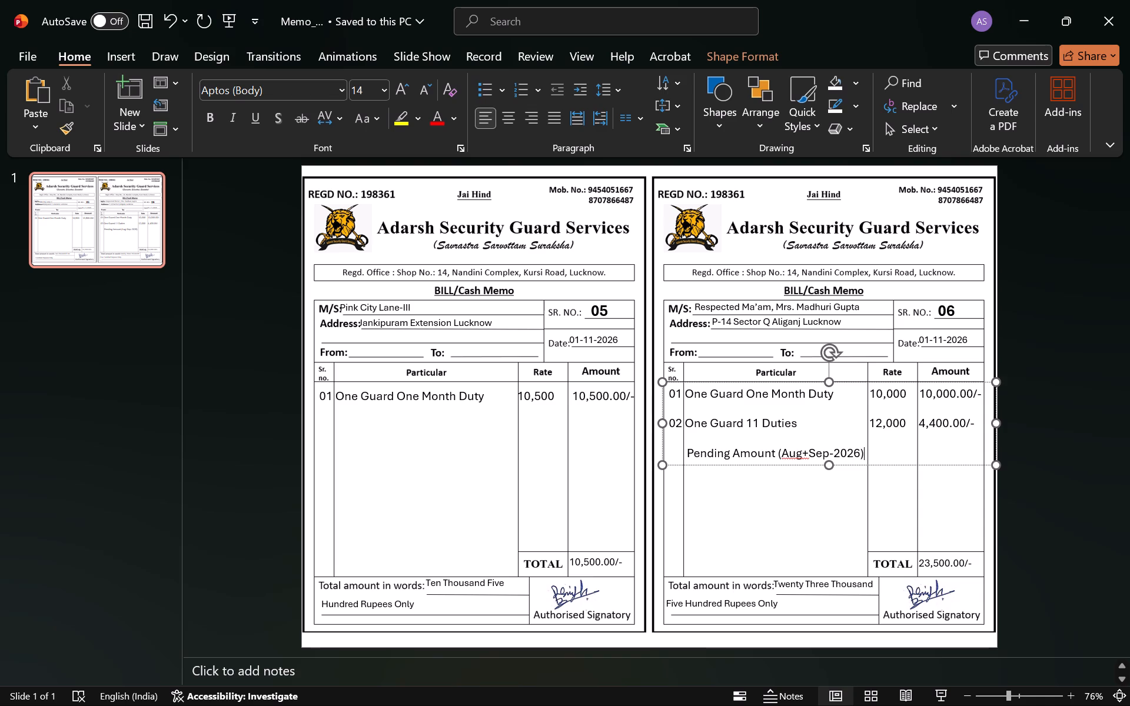
Clear the spelling mark on "Aug+Sep" in the Pending Amount line.
right_click(796, 452)
click(862, 449)
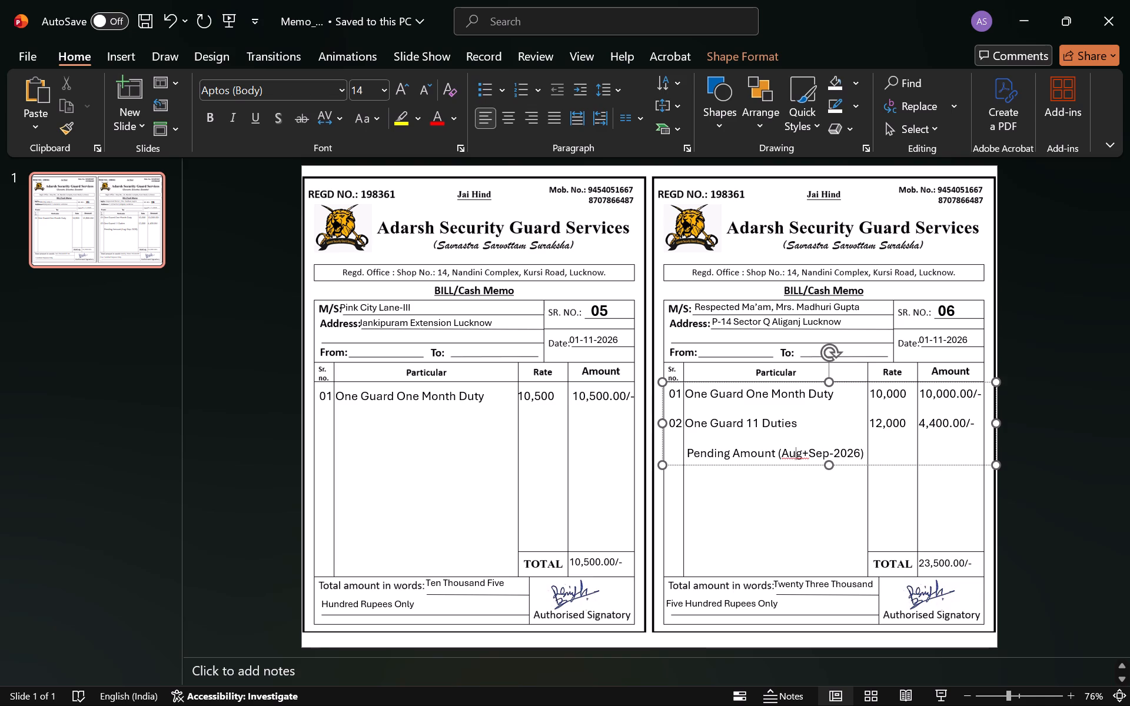
Enter 1,666.00/- in the Amount column of memo 06's Pending Amount line.
click(922, 456)
key(BackSpace)
text(166)
key(BackSpace)
key(BackSpace)
text(,666.00/-)
Set the TOTAL amount on memo 06 to 16,066.00/-.
click(927, 562)
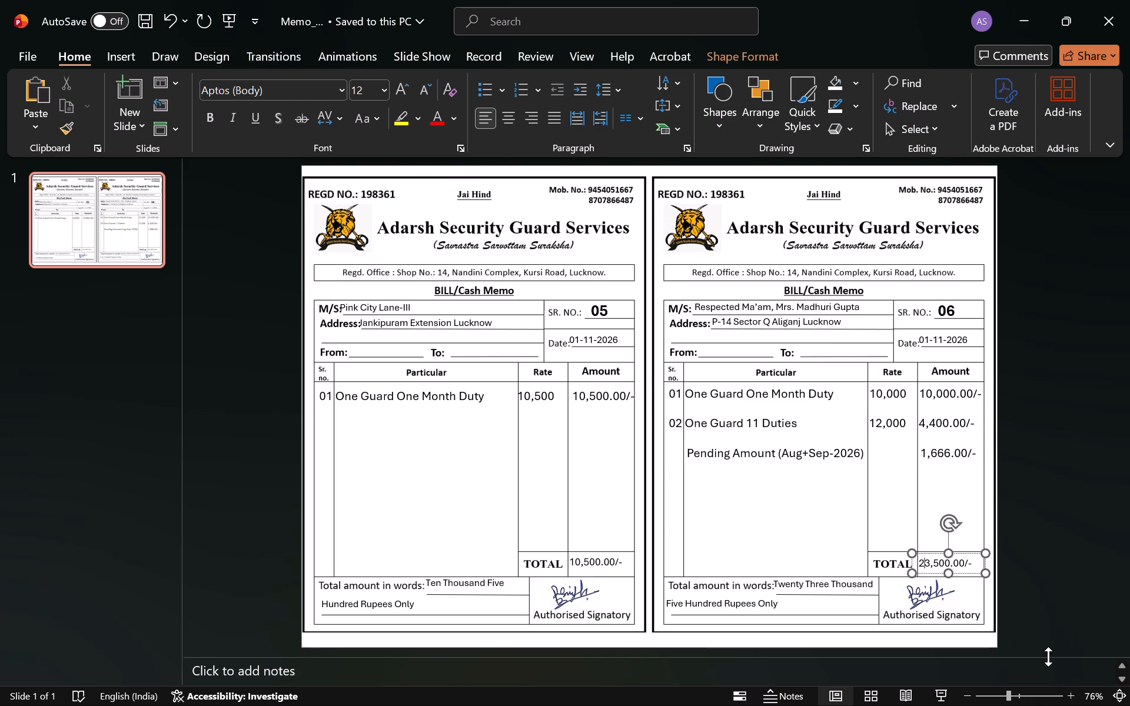
key(BackSpace)
key(Delete)
text(16)
key(Right)
key(Delete)
key(Delete)
key(Delete)
text(066)
Change the first line of memo 06's total amount in words to "Sixteen Thousand".
click(797, 582)
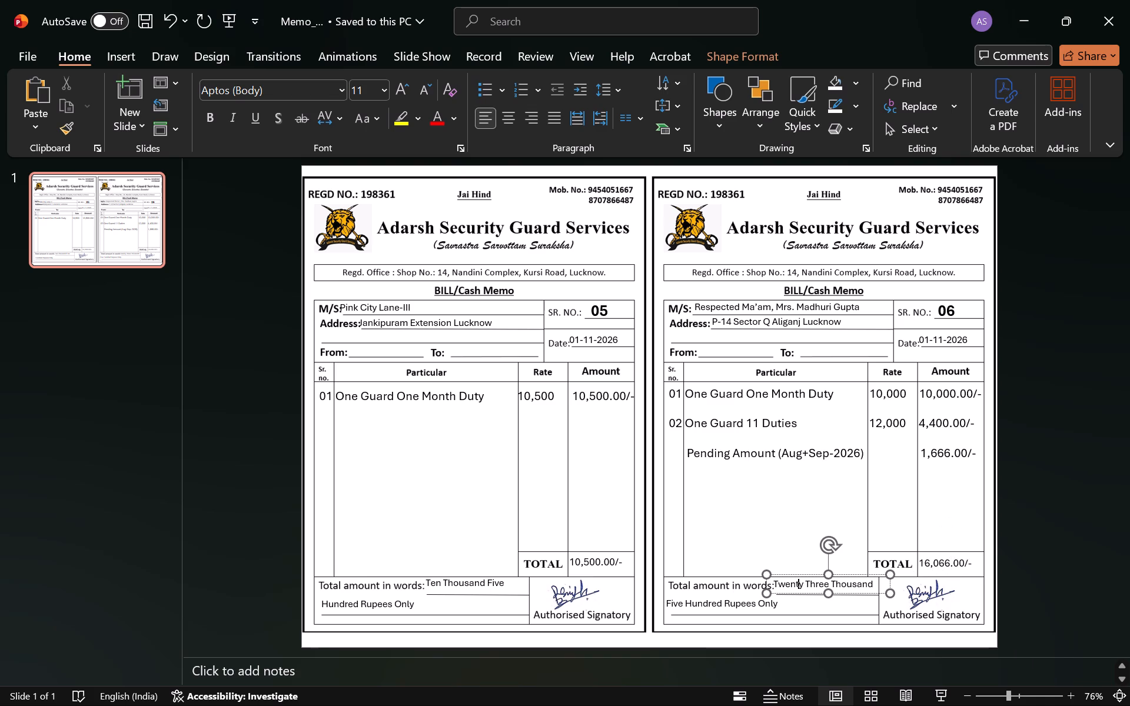
key(BackSpace)
key(Delete)
key(Delete)
key(Delete)
key(Delete)
key(Delete)
key(Delete)
key(Delete)
key(BackSpace)
key(BackSpace)
key(BackSpace)
key(BackSpace)
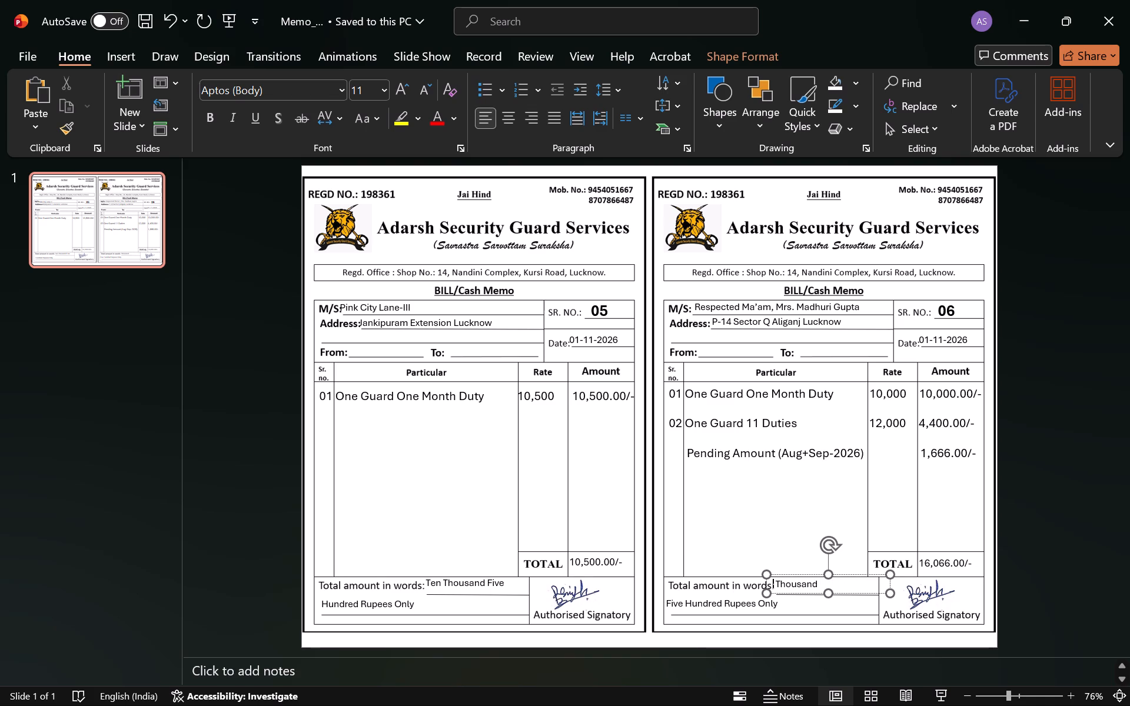
text(Se)
key(BackSpace)
text(ixteen)
Change the second line of memo 06's total amount in words to "Sixty Six Rupees Only".
click(721, 602)
key(ctrl+BackSpace)
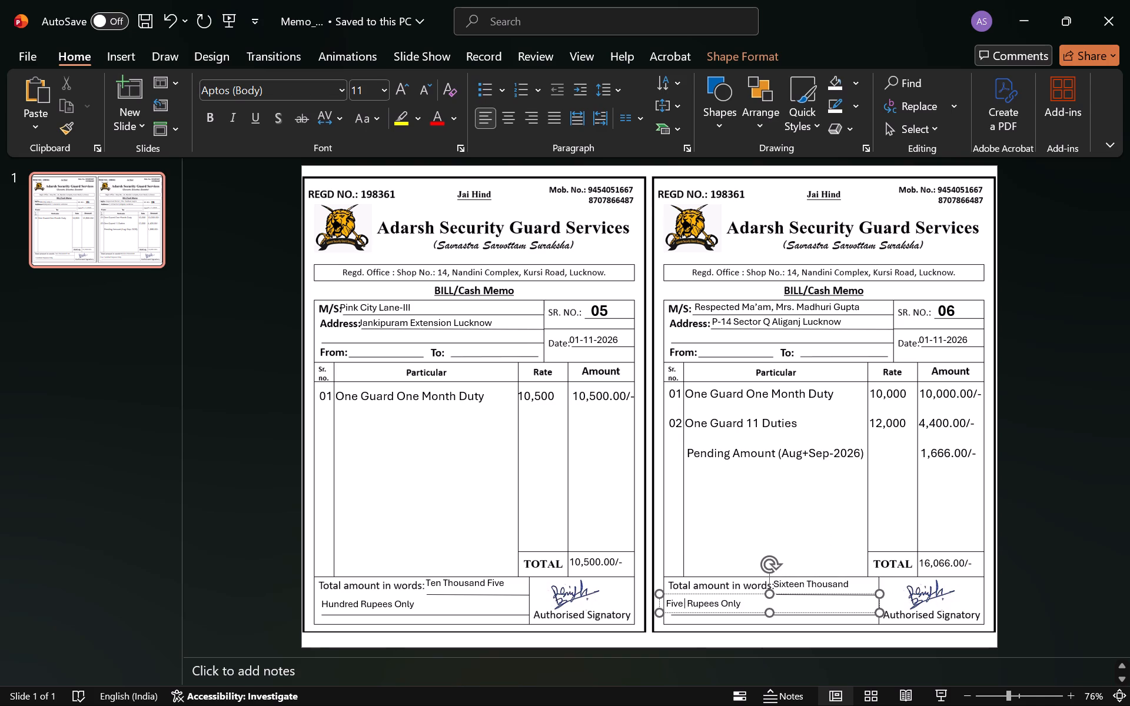
key(ctrl+BackSpace)
key(shift+s)
text(ixty Sic)
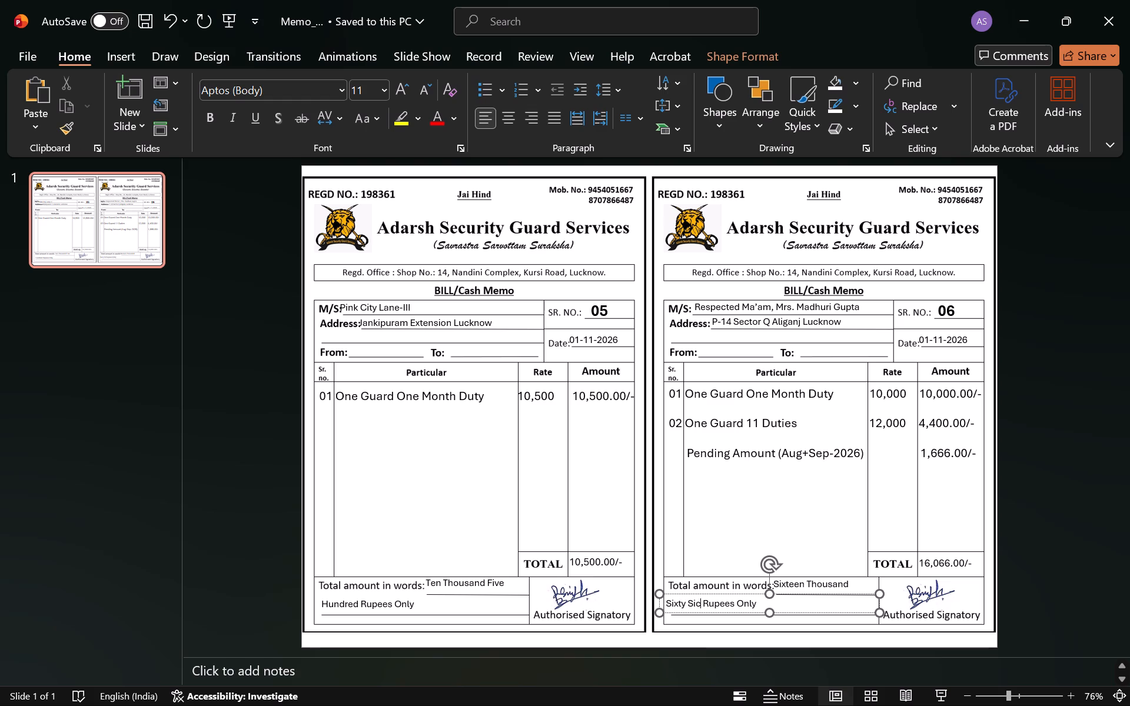
key(BackSpace)
key(x)
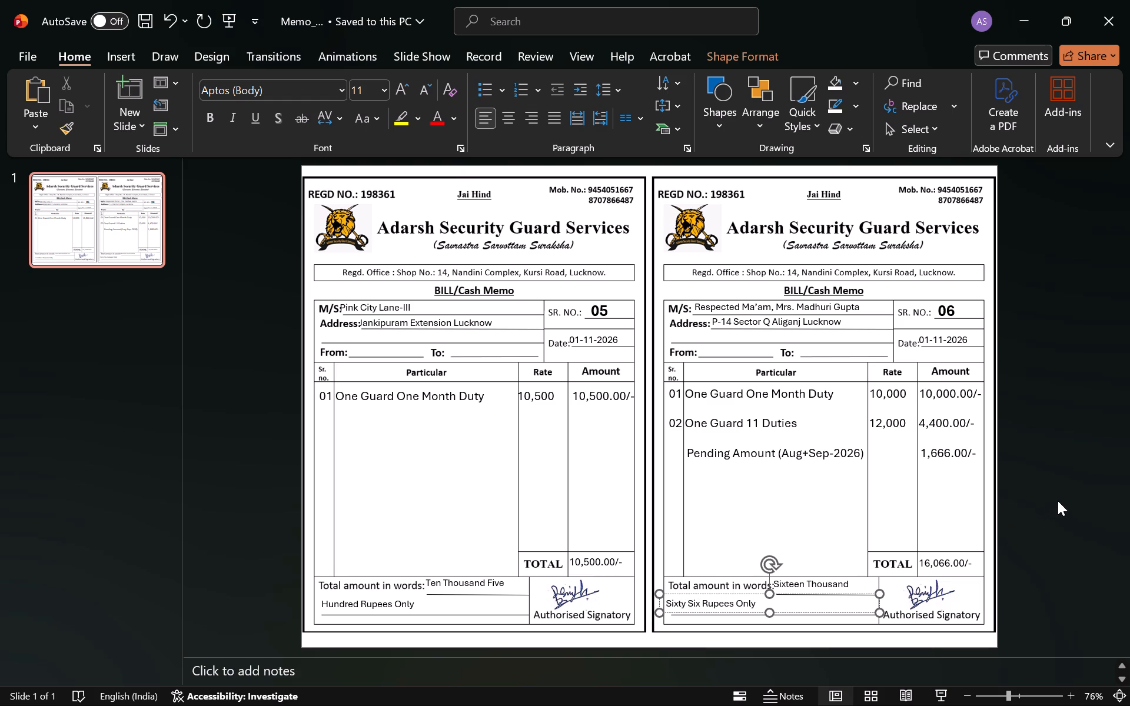
click(1058, 501)
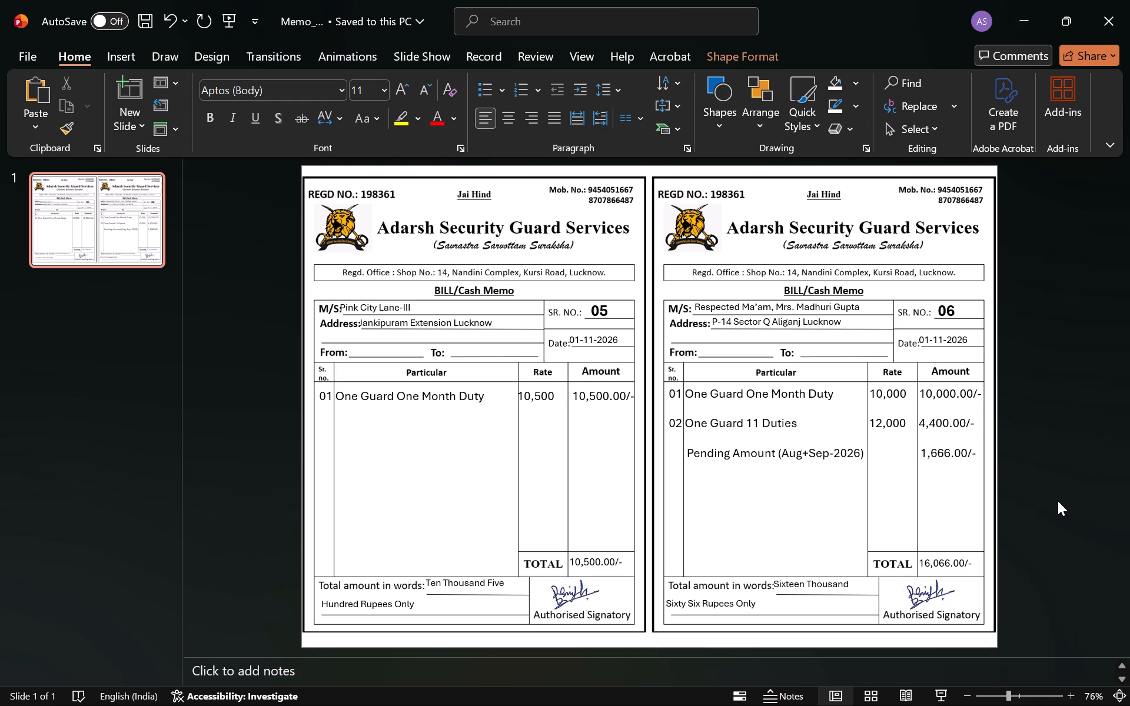
Capture a rectangular screen snip of the complete cash memo 06, from its header down to the slide's lower edge.
key(shift+super+s)
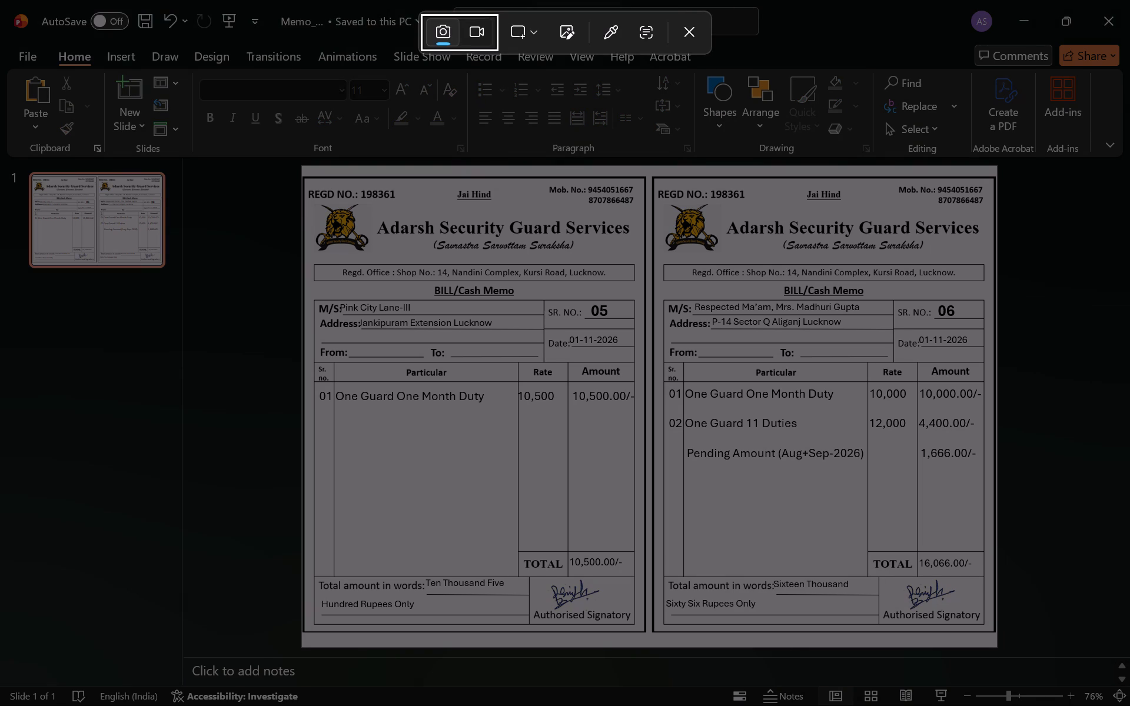
drag(649, 174, 997, 705)
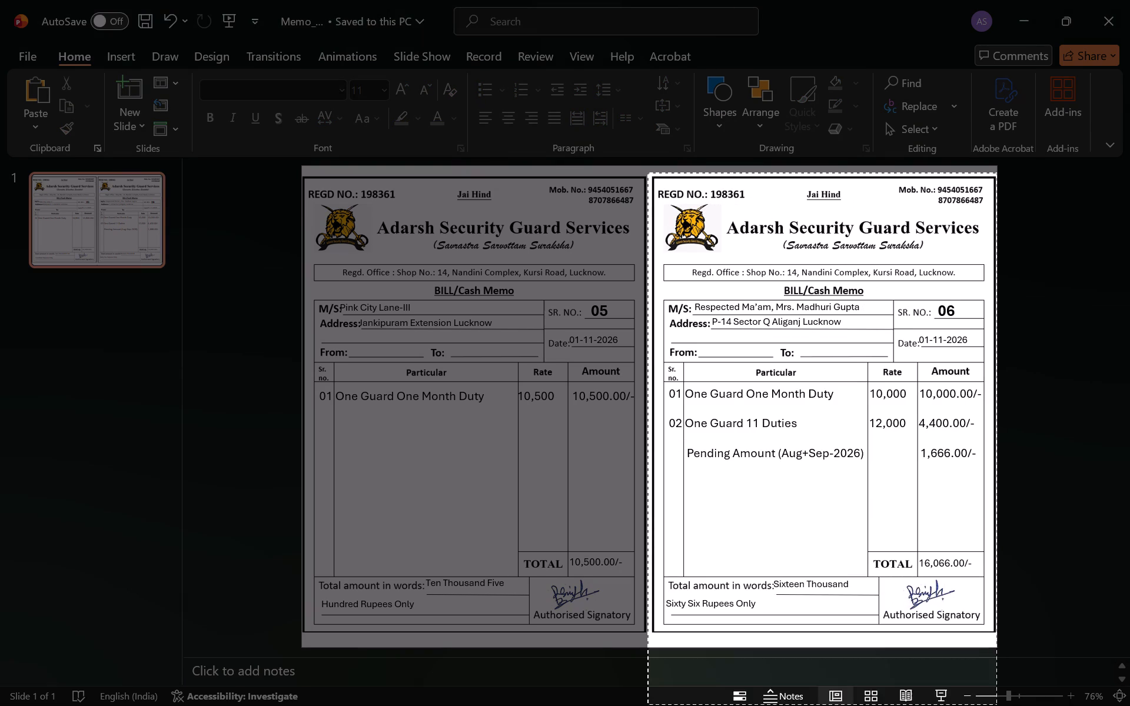
drag(997, 705, 997, 647)
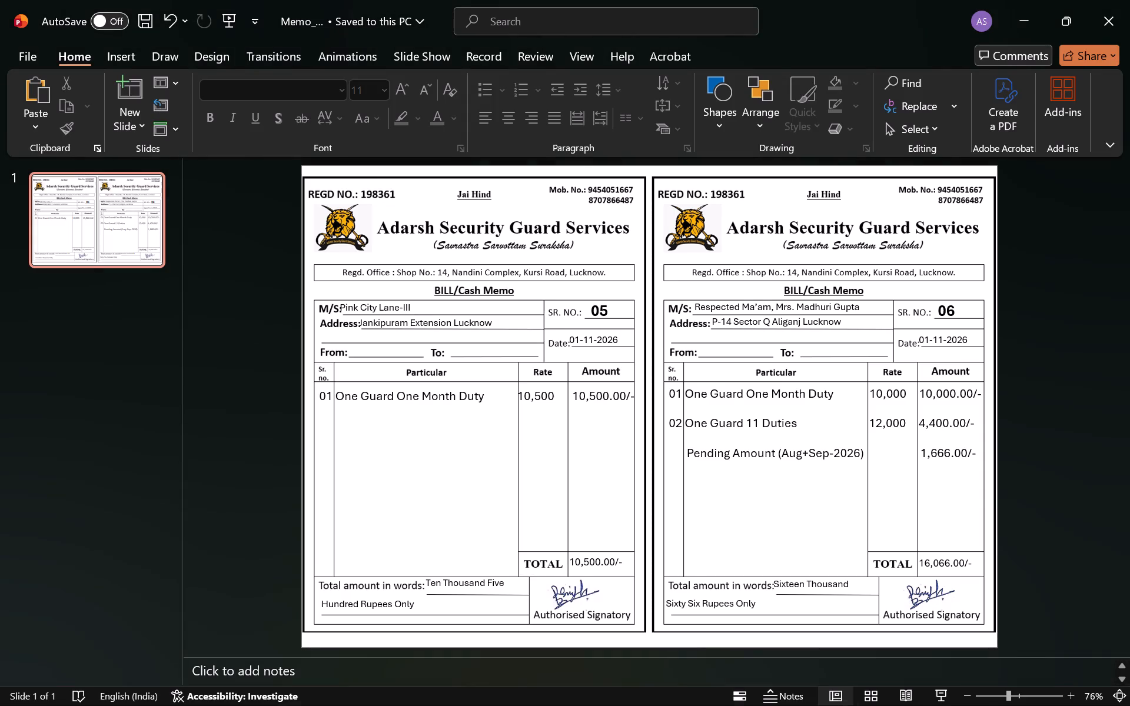
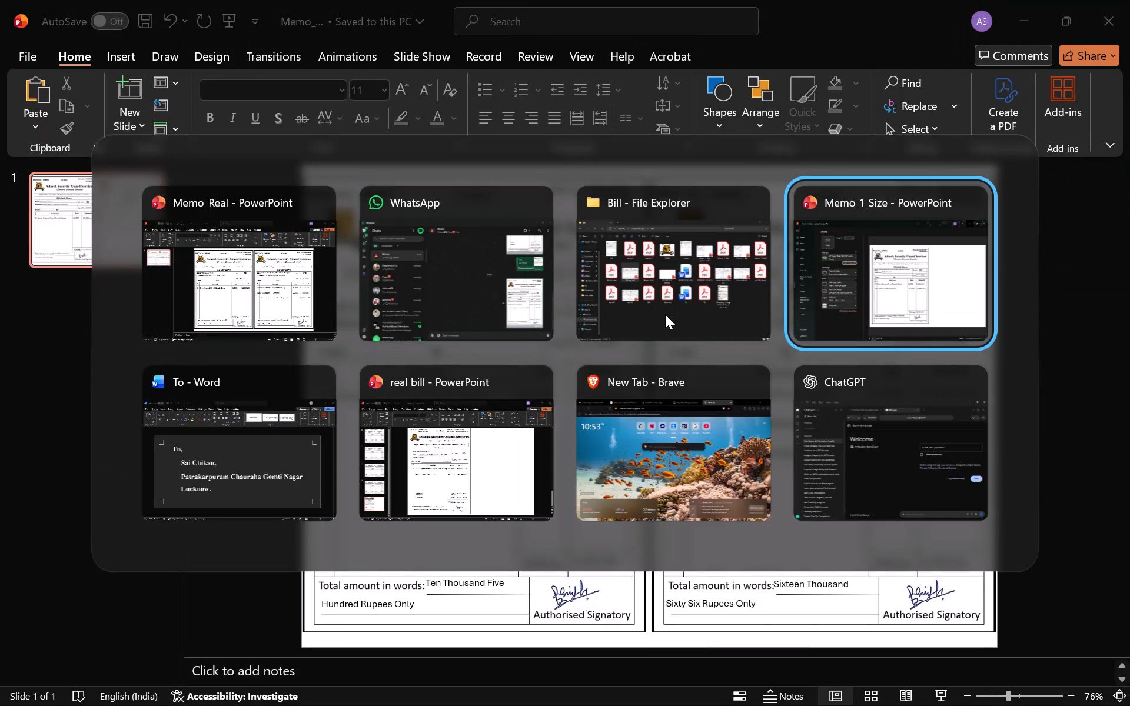
In the Memo_1_Size presentation, replace the memo 02 picture on the slide with the copied image of memo 06.
click(17, 54)
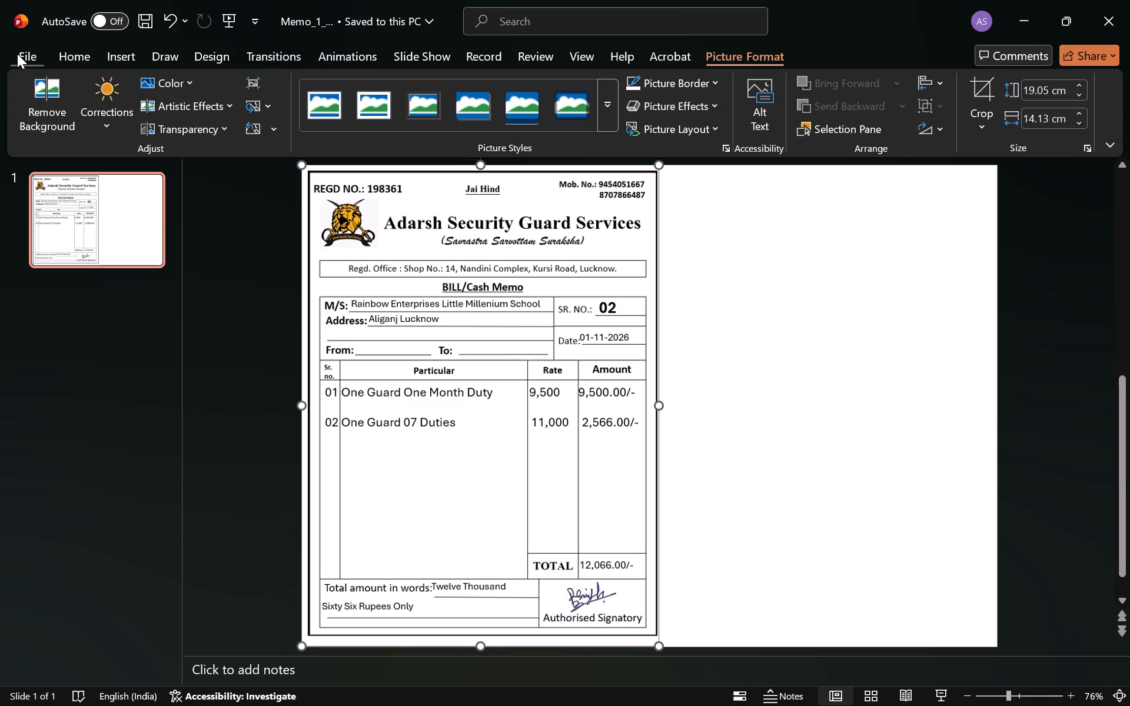
key(Delete)
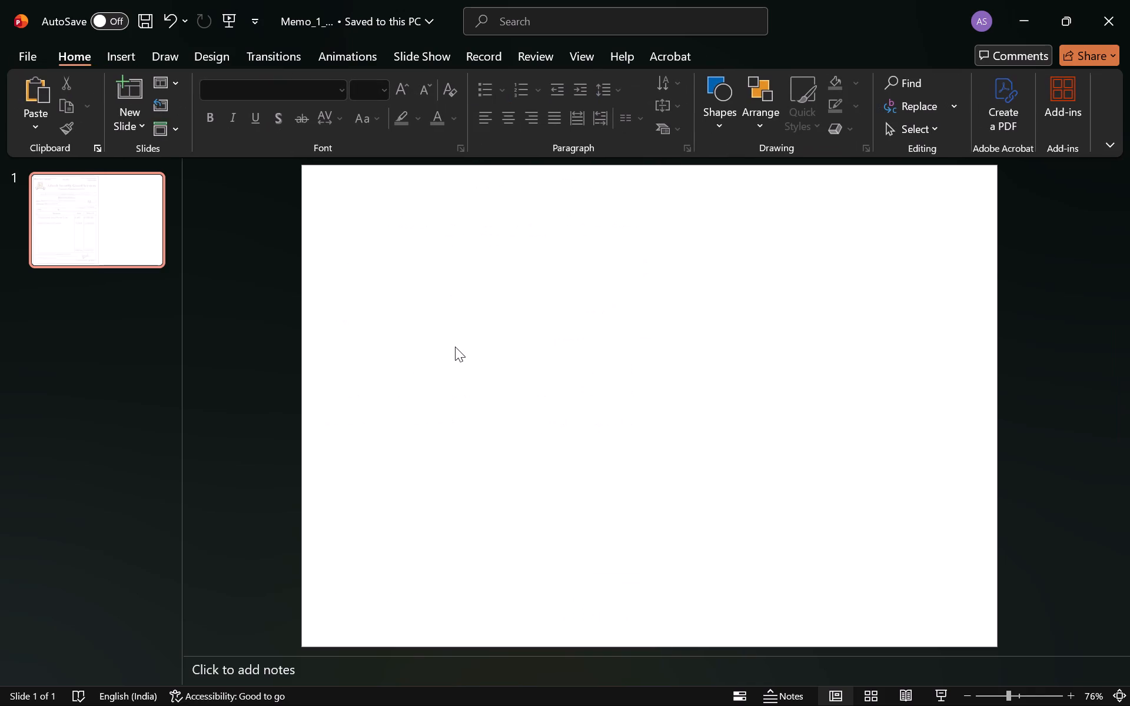
key(ctrl+v)
Align the memo 06 picture with the slide's top-left corner and enlarge it proportionally to fill the slide's full height.
drag(641, 361, 608, 358)
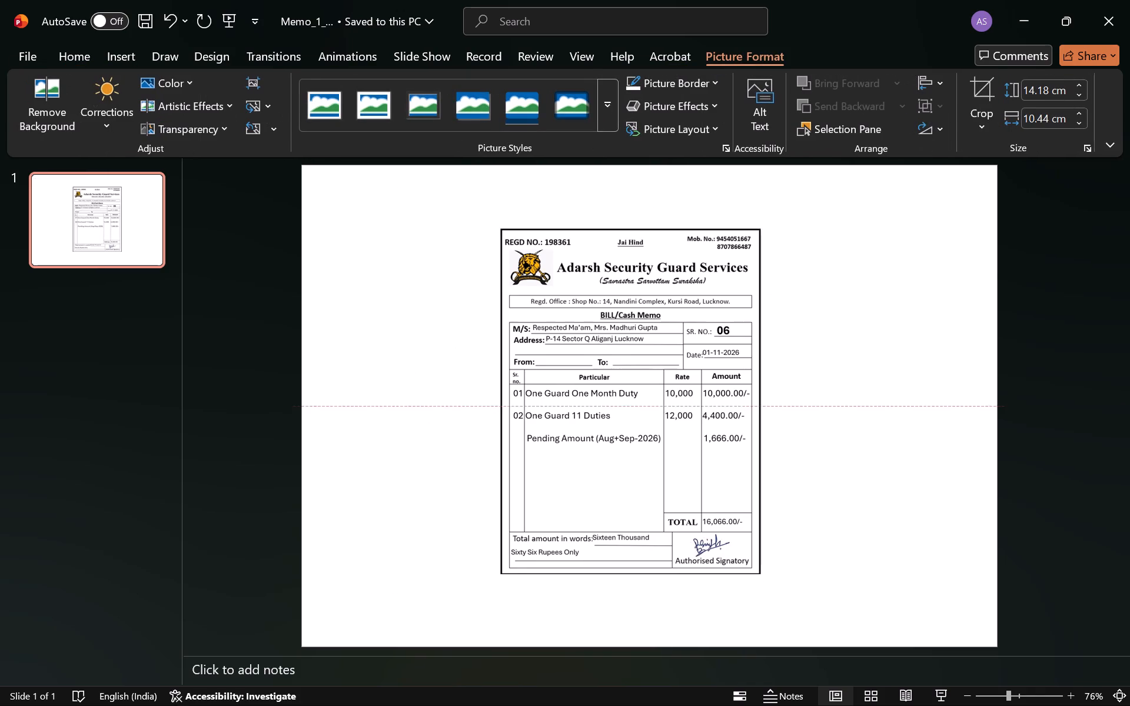
drag(608, 358, 427, 299)
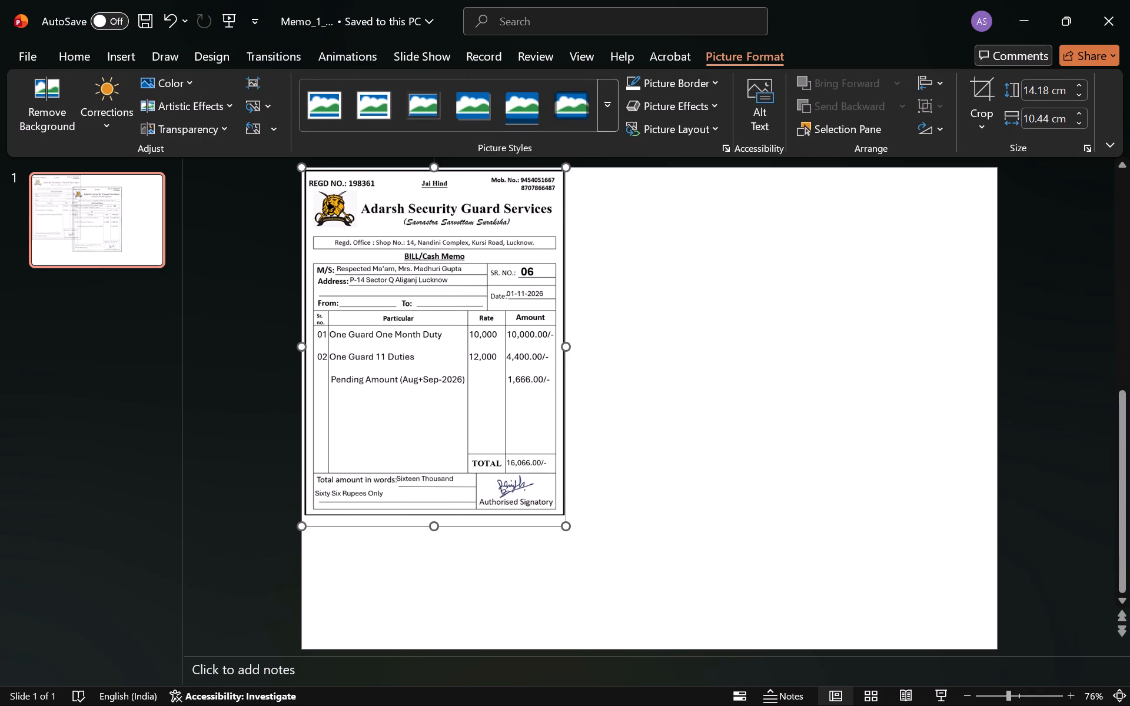
click(566, 524)
drag(566, 524, 663, 641)
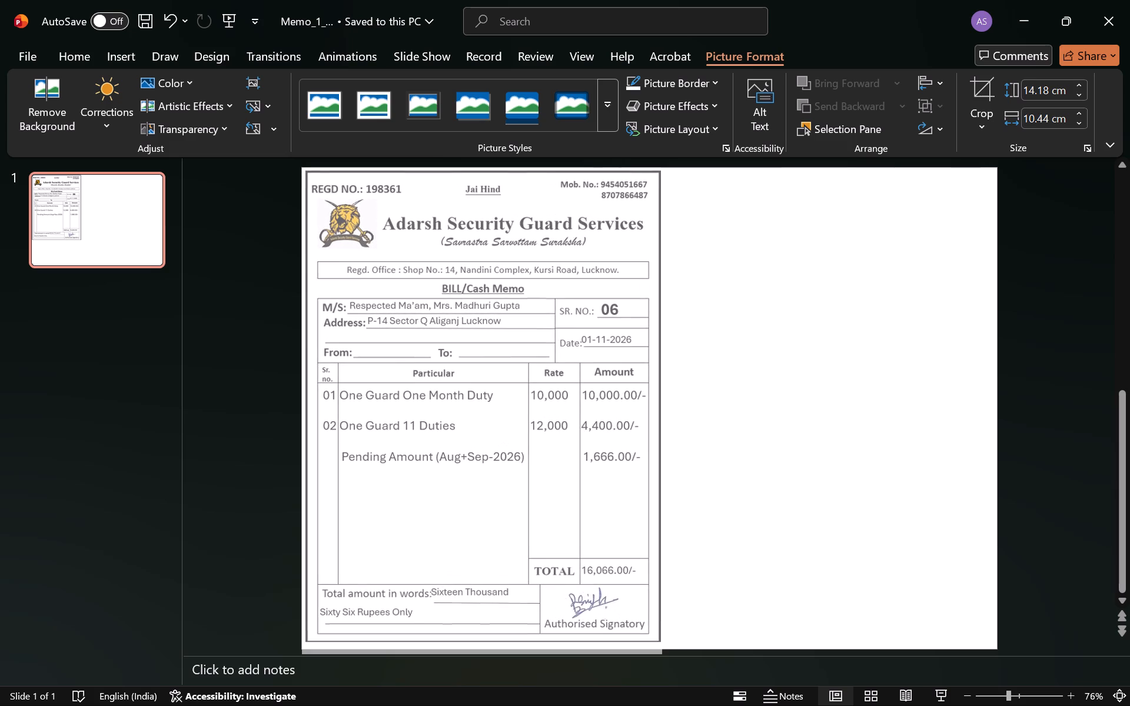
Enlarge the memo 06 picture on the Memo_1_Size slide to about 18.69 cm high by 13.76 cm wide.
drag(663, 641, 652, 632)
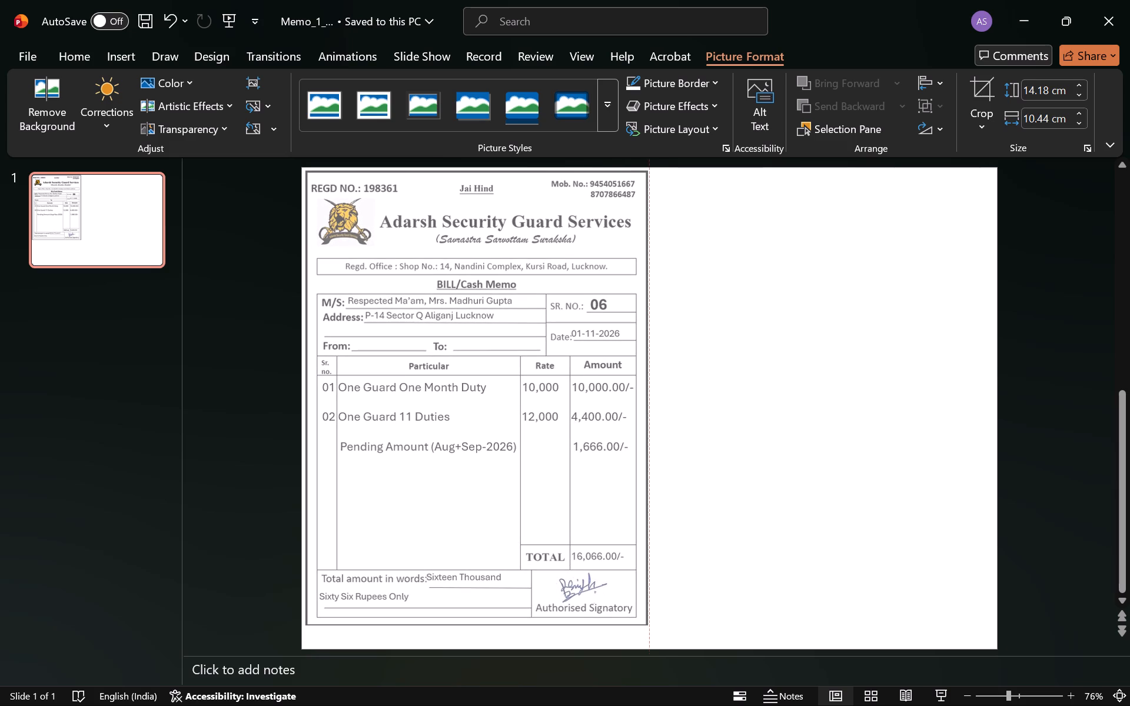
drag(652, 632, 653, 633)
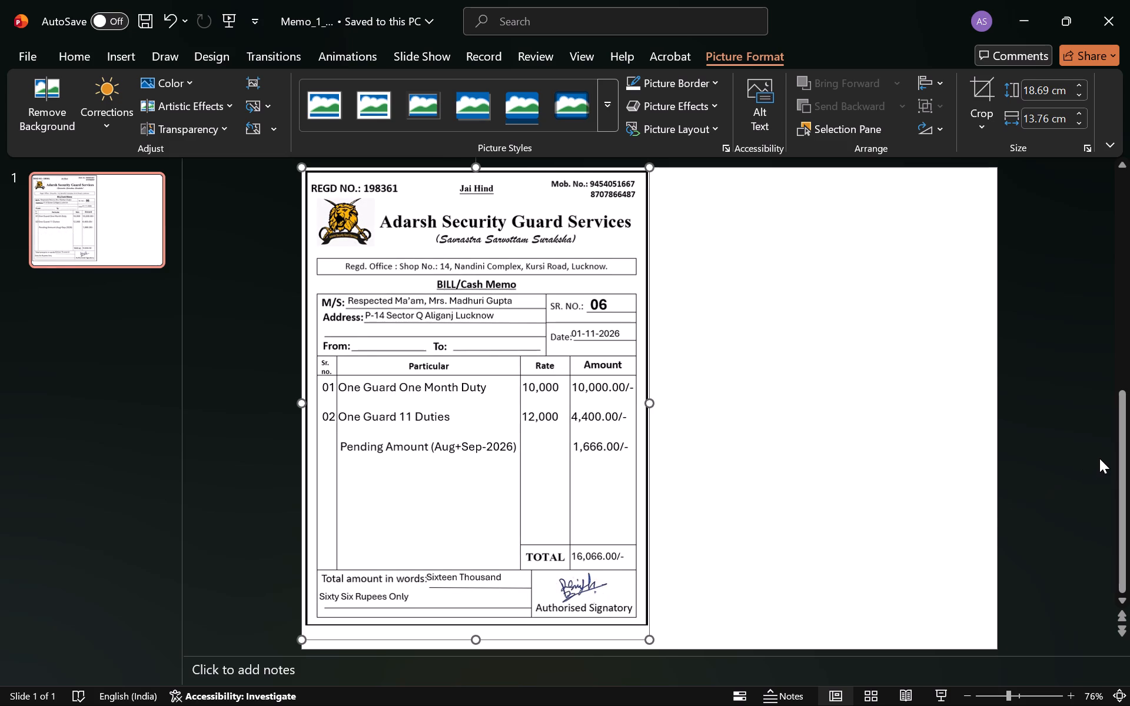
click(1099, 458)
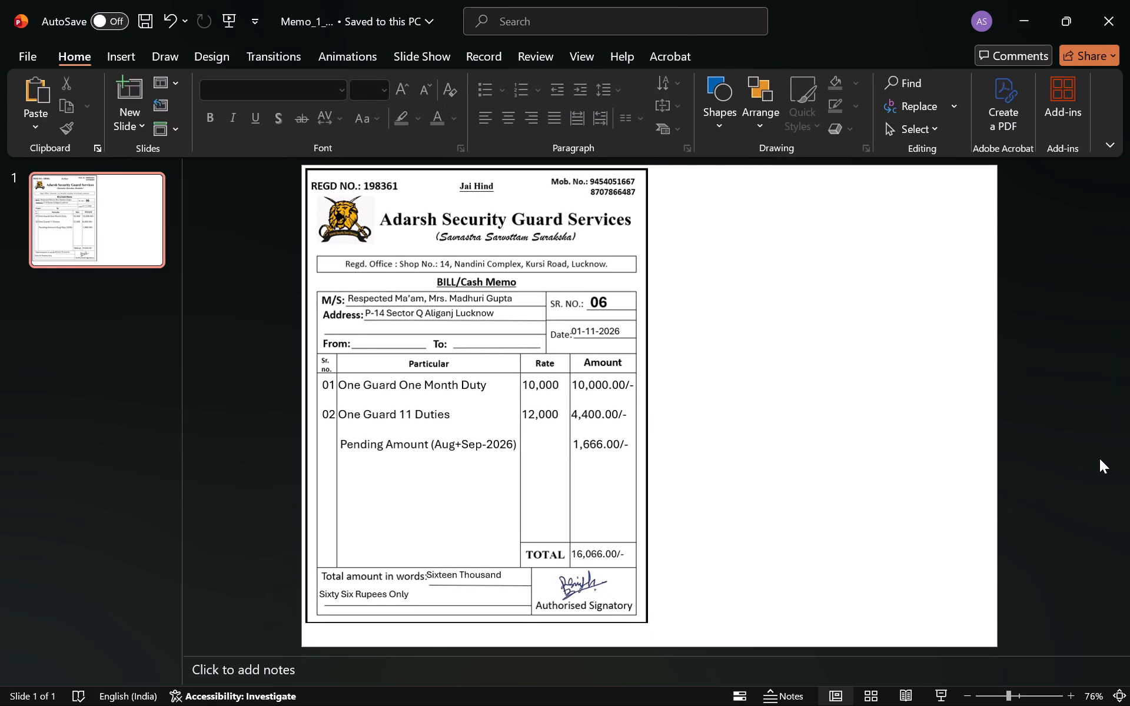
Print one grayscale copy of the memo 06 slide on the HP Smart Tank 580-590 series printer.
key(ctrl+p)
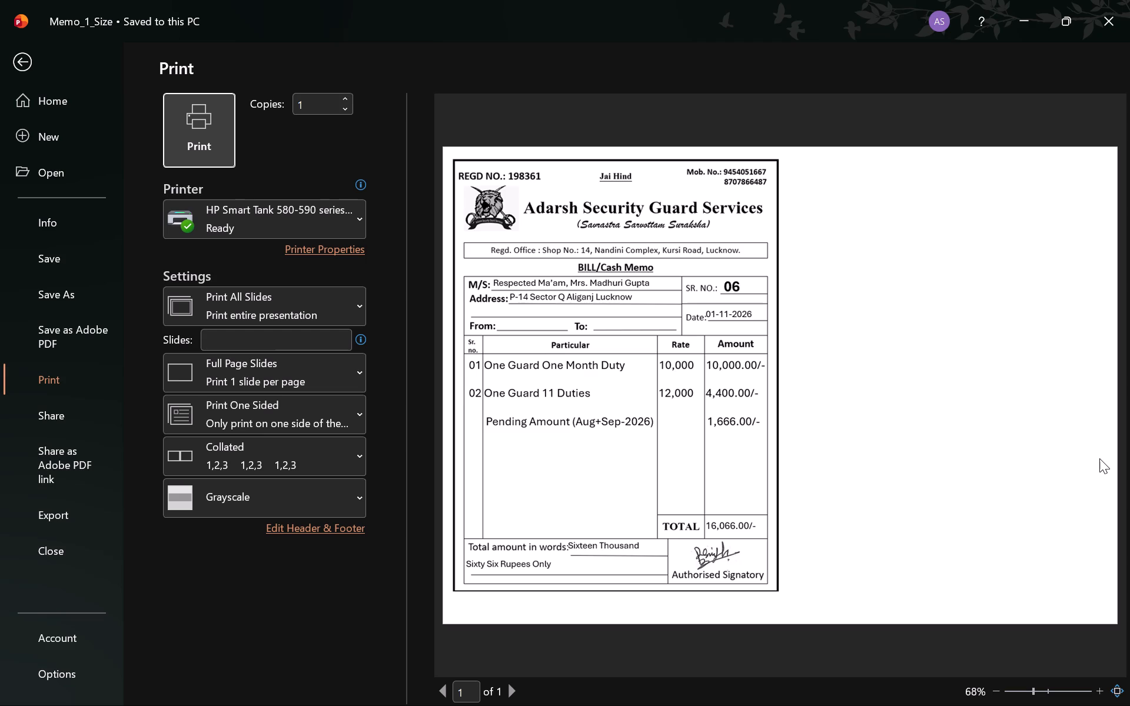
click(193, 122)
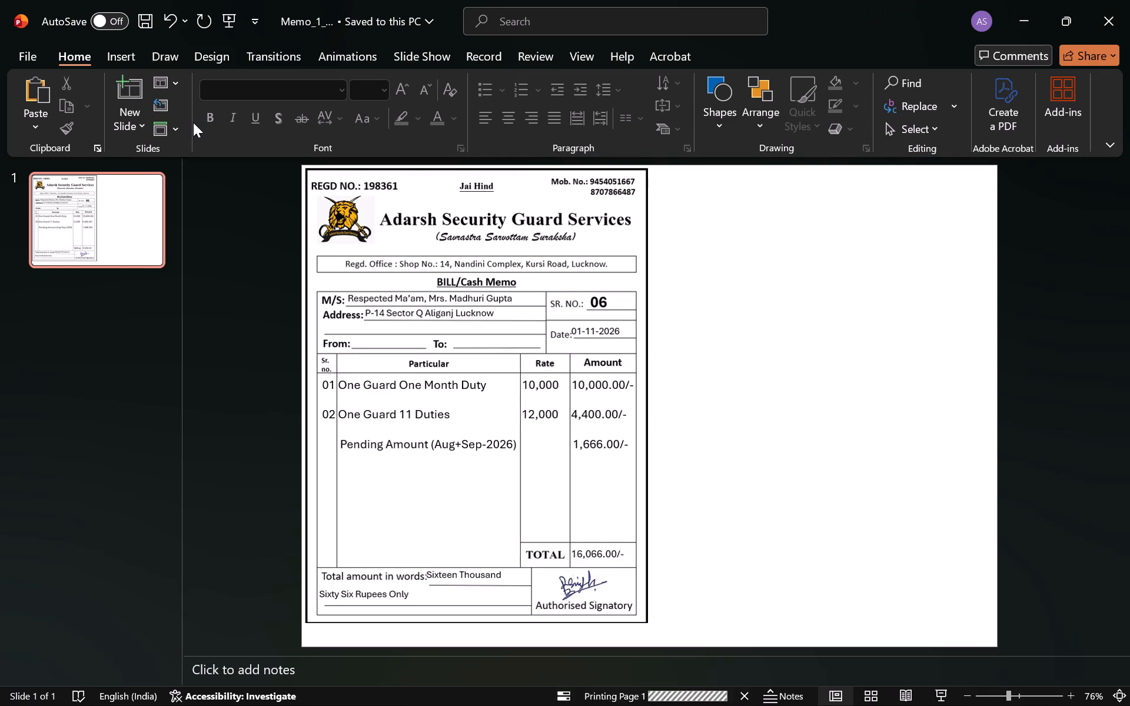
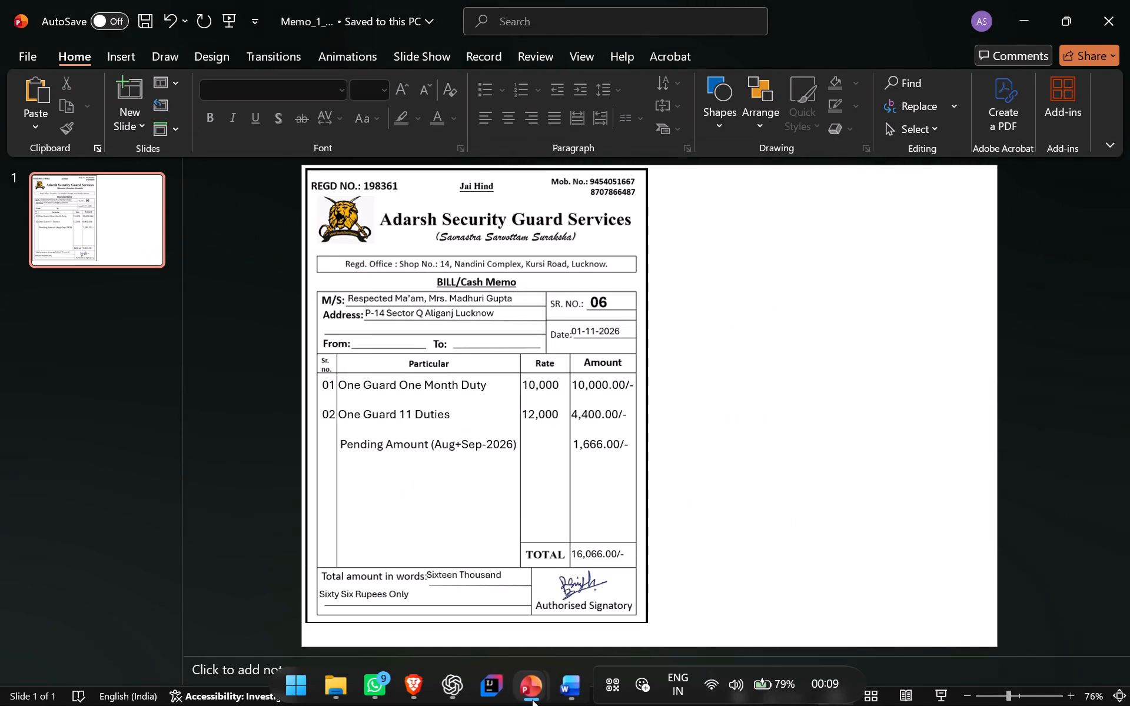
Open the print settings for the memo 06 slide and check the status of the available printers.
click(36, 46)
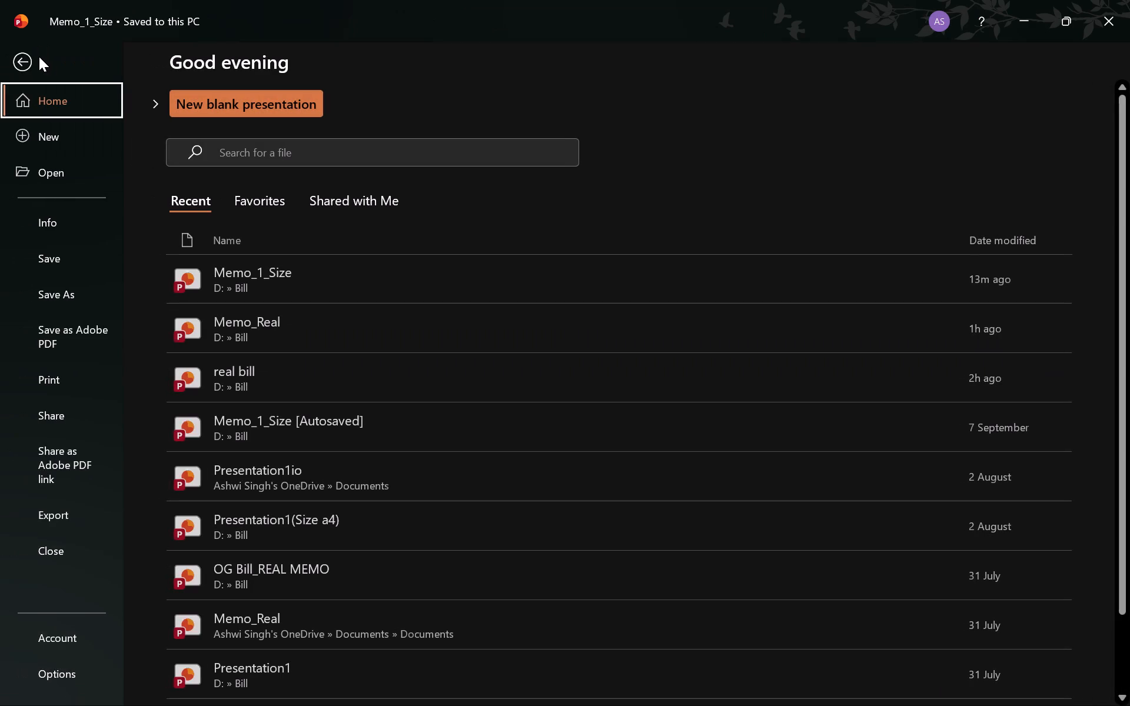
click(54, 362)
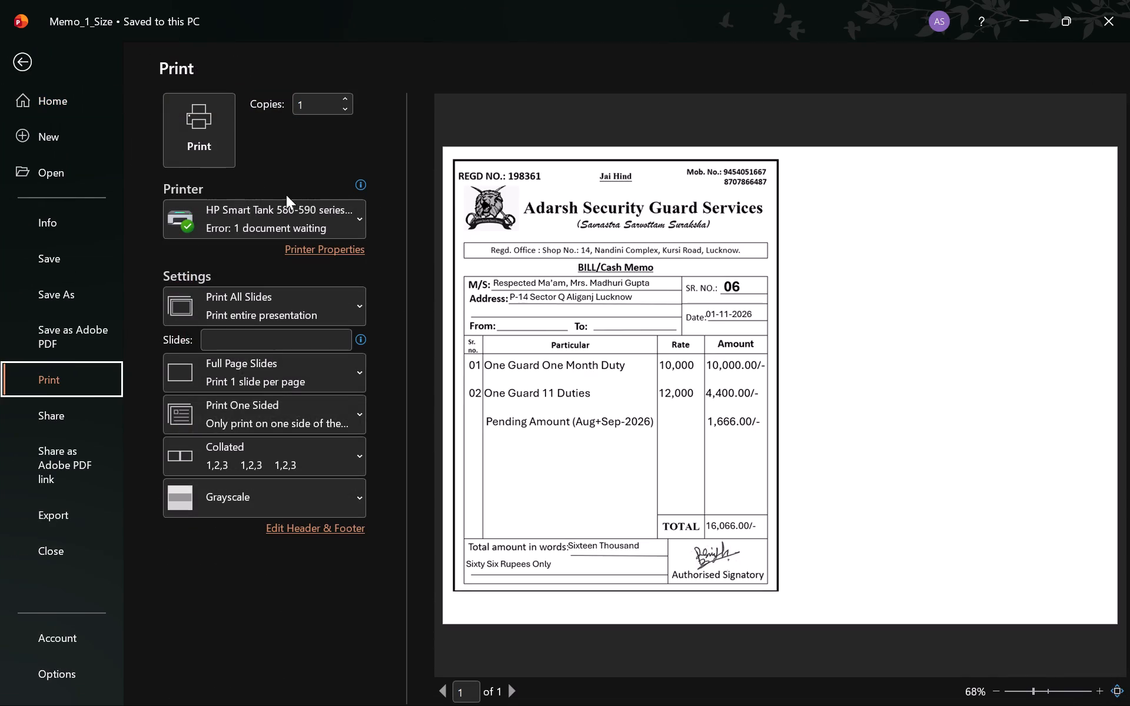
click(309, 232)
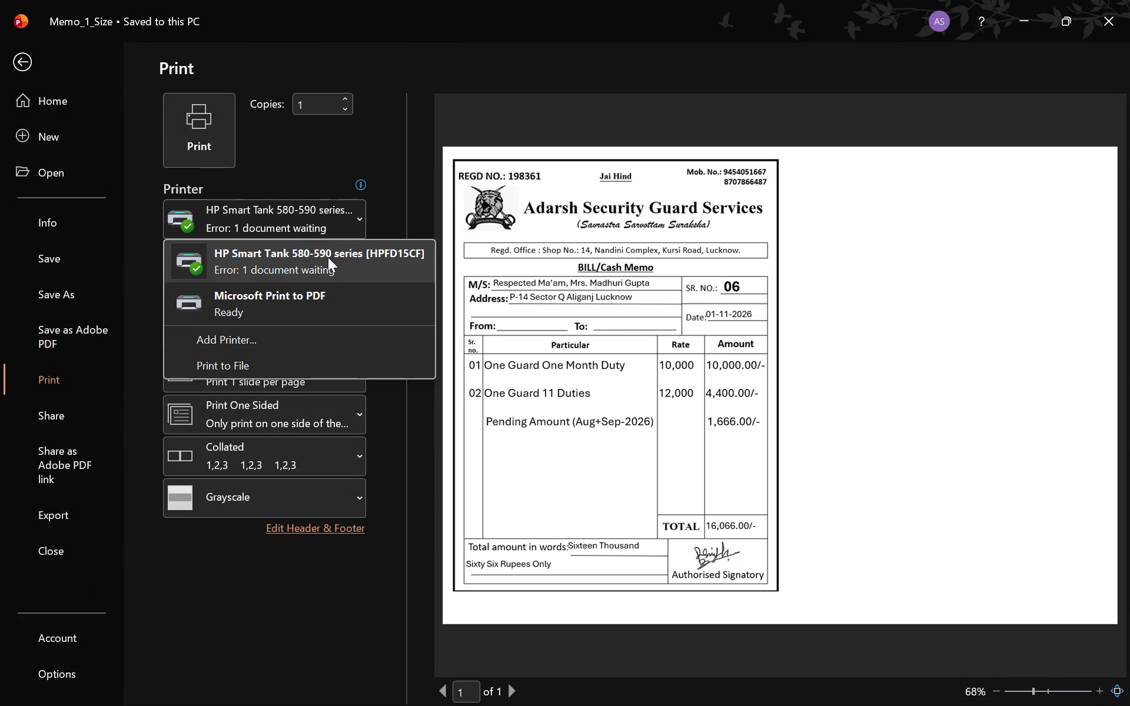
Choose the HP Smart Tank 580-590 series as the printer for the memo 06 slide.
click(328, 257)
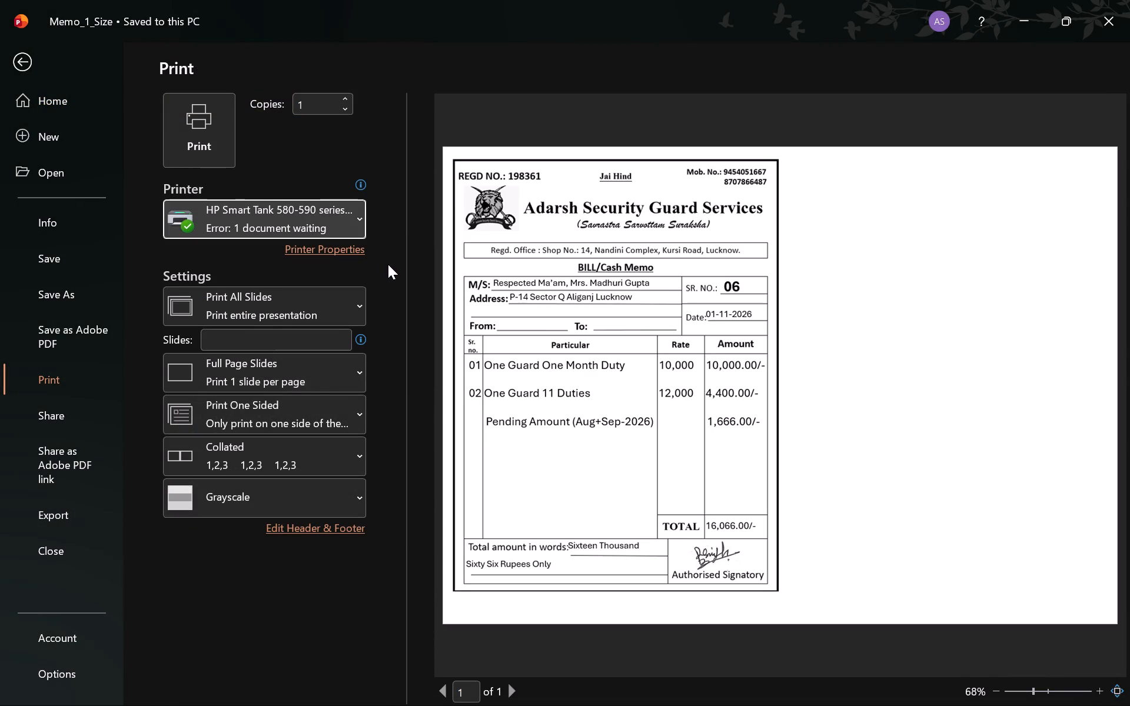